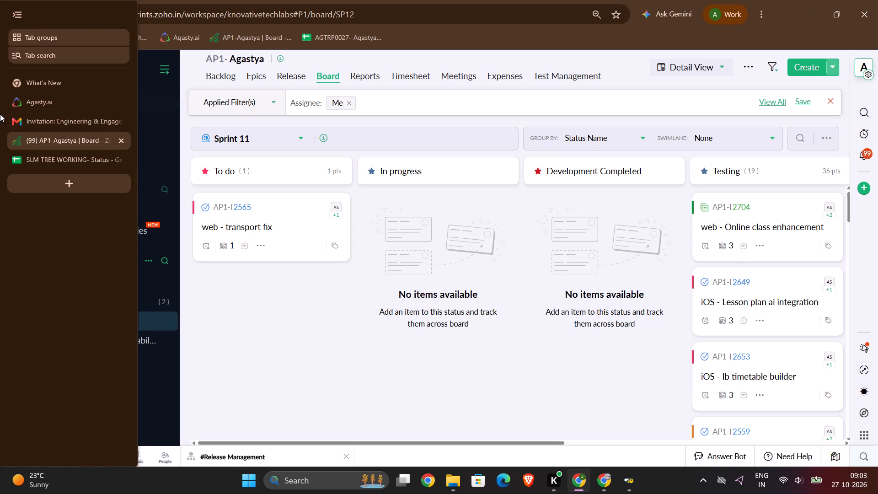
Look through the Testing column of the Sprint 11 board and open item AP1-I2608 about the pincode length limit.
scroll(449, 287, "left", 3)
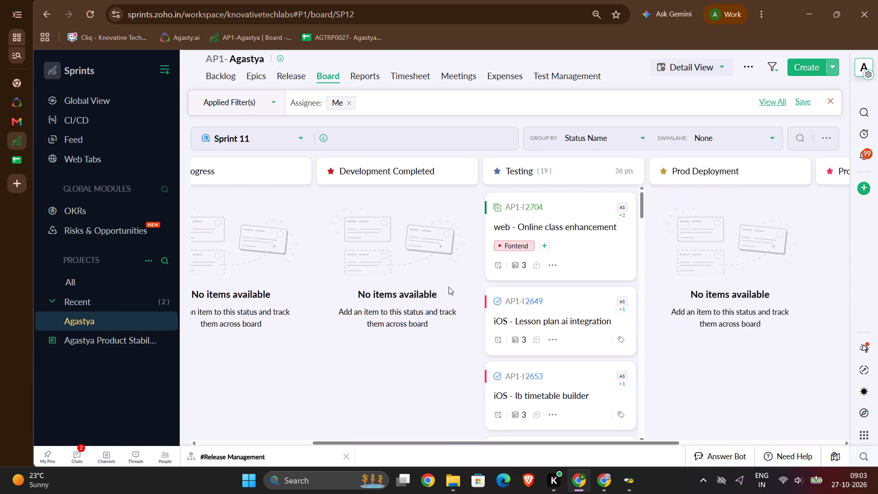
scroll(449, 287, "left", 3)
scroll(349, 279, "left", 1)
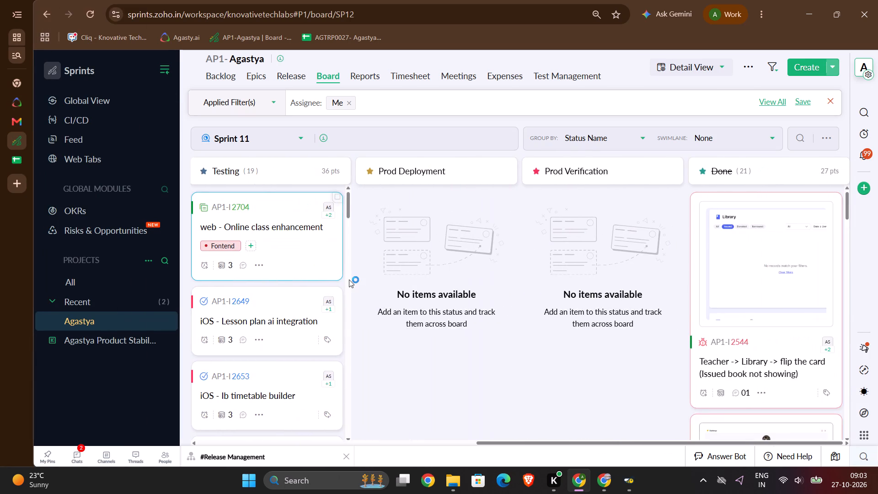
scroll(349, 279, "left", 1)
scroll(462, 291, "down", 2)
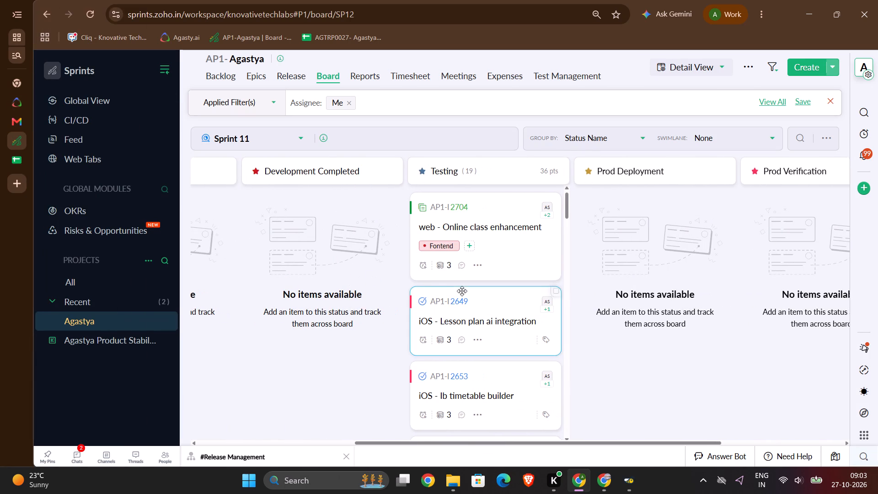
scroll(462, 291, "down", 5)
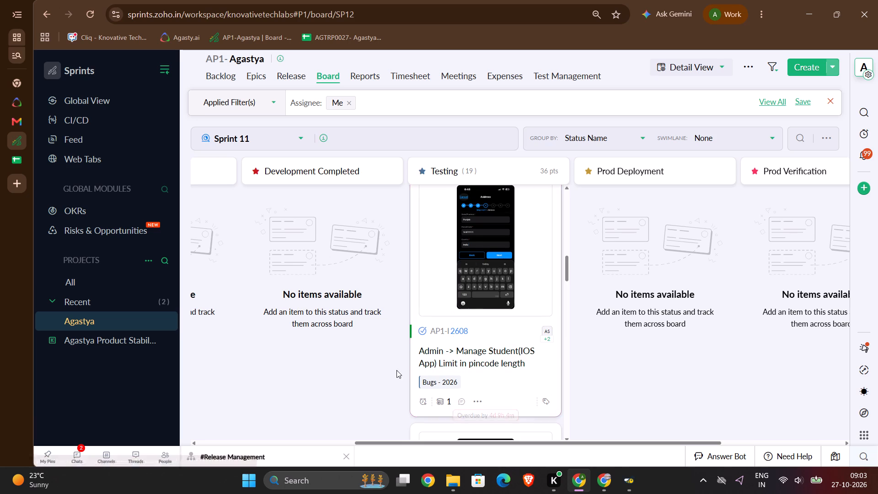
left_click(467, 361)
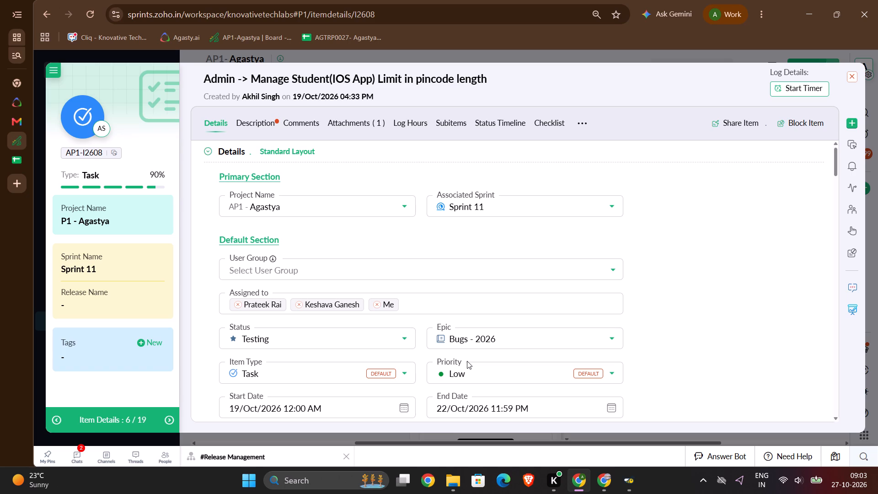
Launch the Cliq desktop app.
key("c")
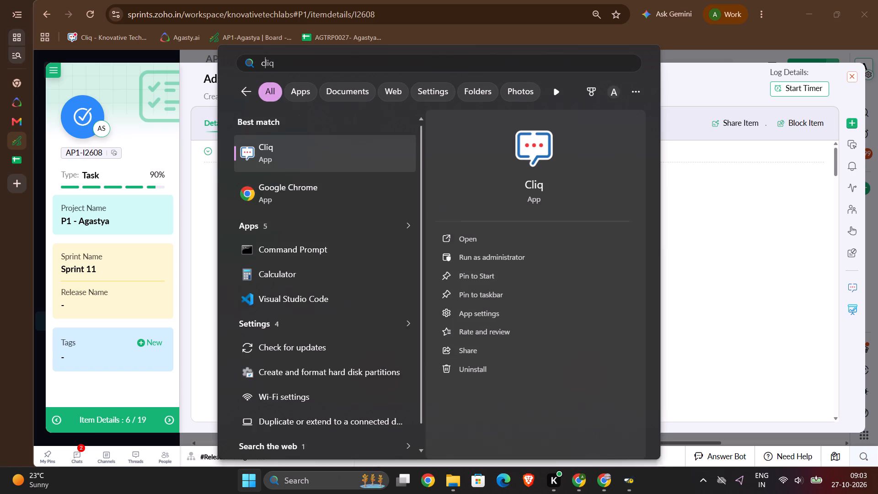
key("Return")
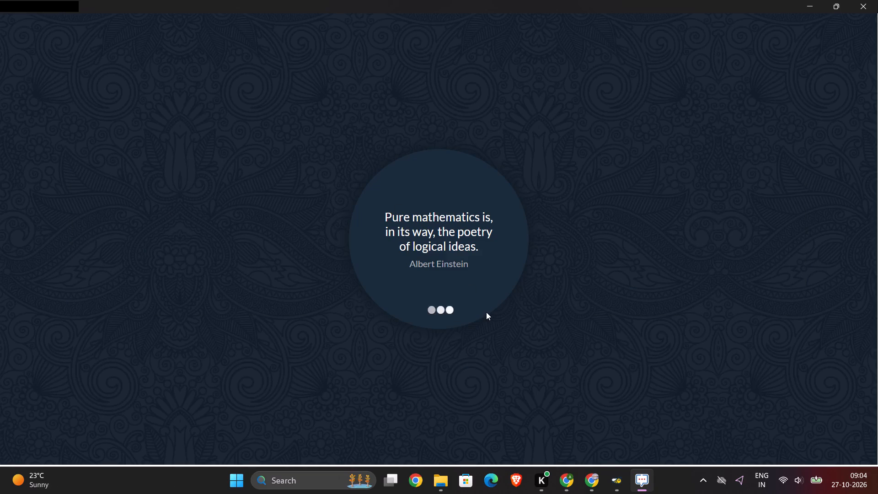
Switch to Honeygain, view its device overview, and return to the Cliq desktop app.
left_click(618, 482)
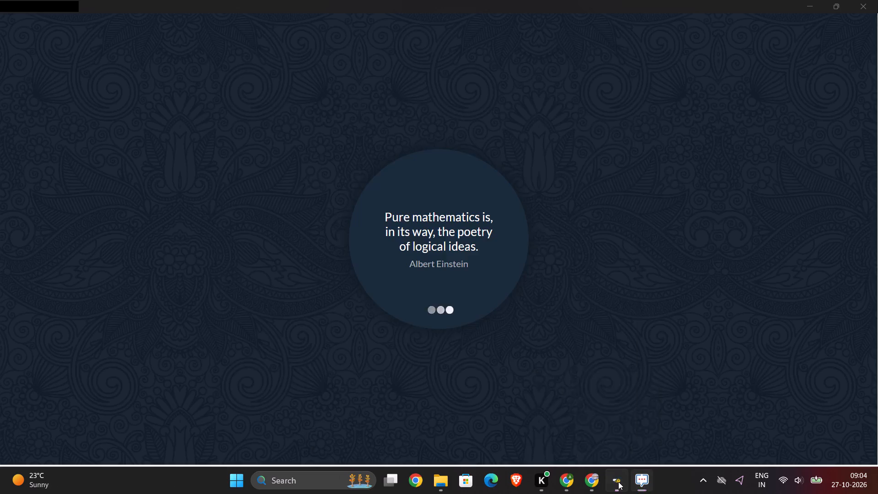
scroll(401, 235, "up", 1)
scroll(401, 235, "down", 1)
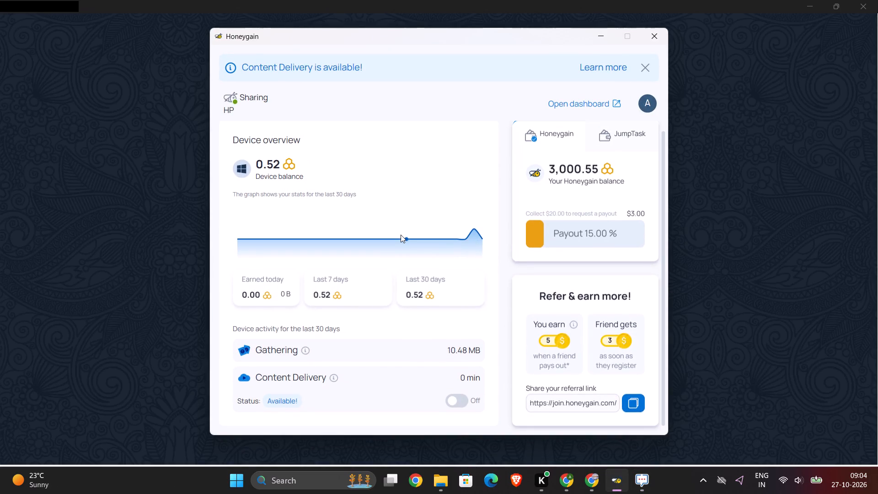
scroll(401, 235, "down", 2)
left_click(700, 374)
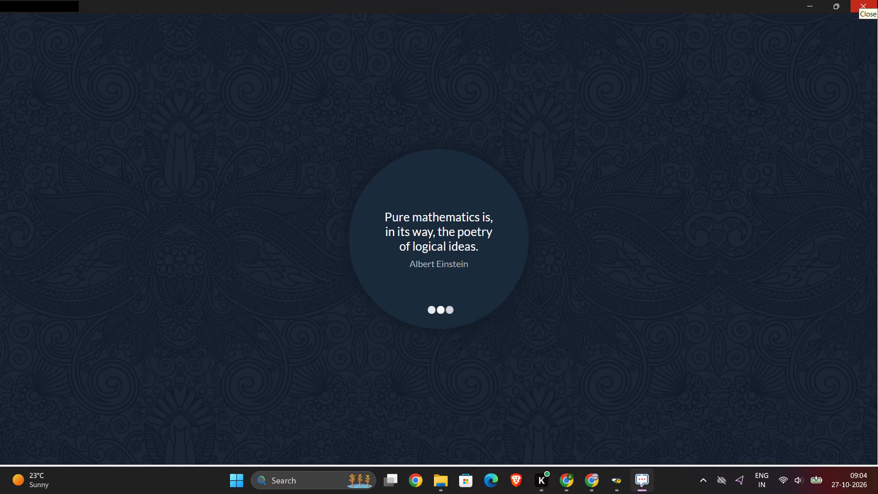
left_click(877, 0)
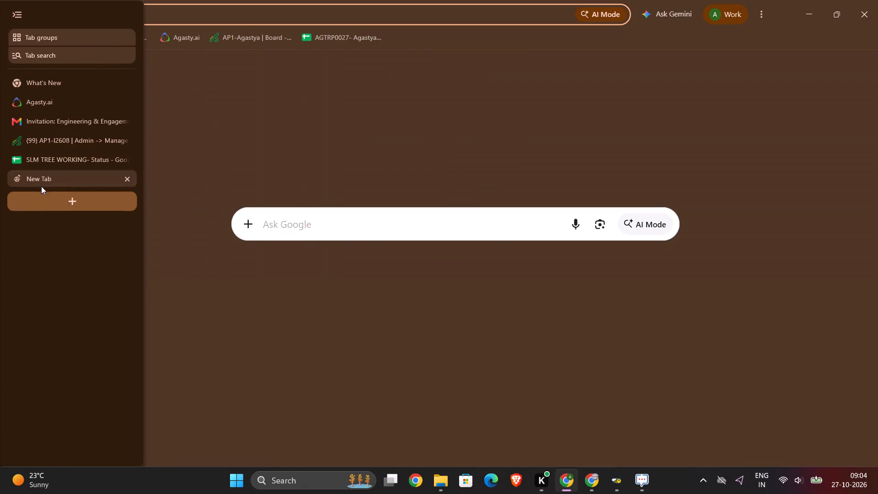
type("cli")
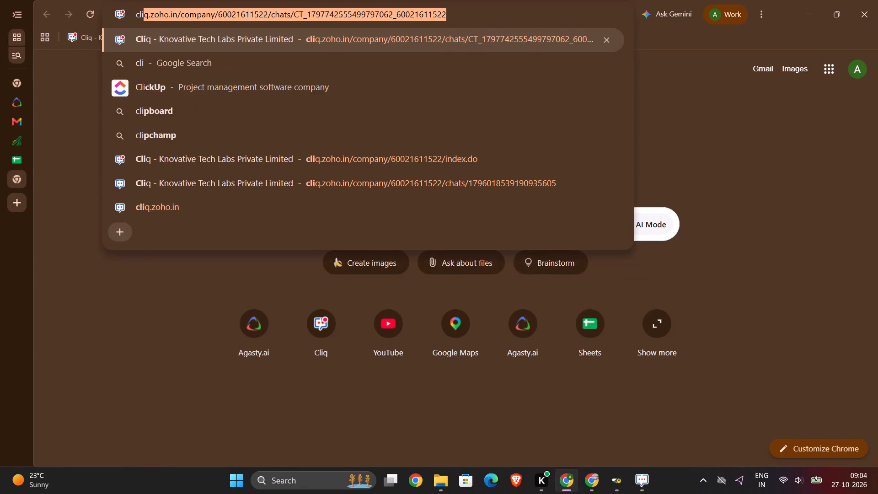
key("Return")
left_click(27, 178)
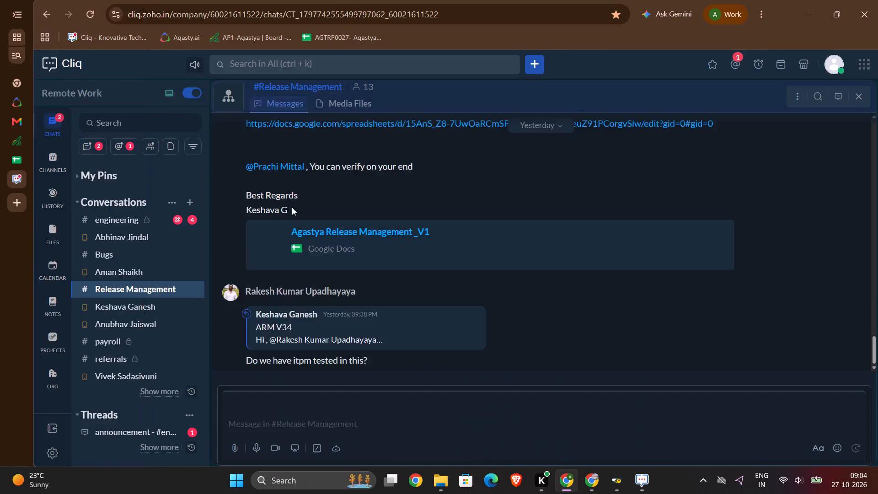
Open the unread announcement thread from the #engineering channel and read its messages.
scroll(163, 377, "down", 2)
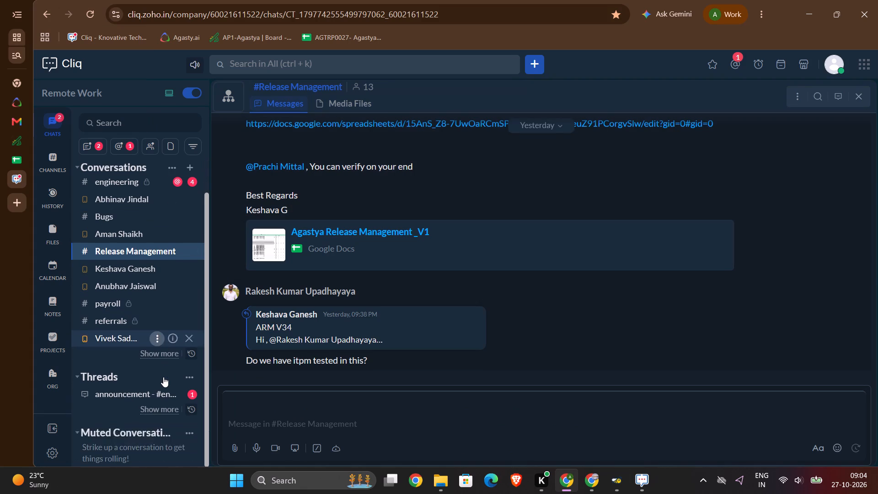
scroll(163, 377, "down", 1)
scroll(122, 458, "down", 1)
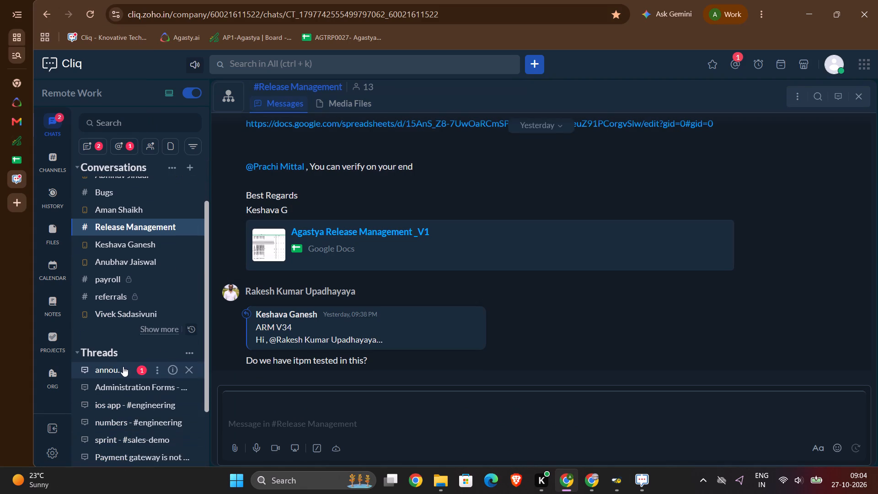
left_click(117, 367)
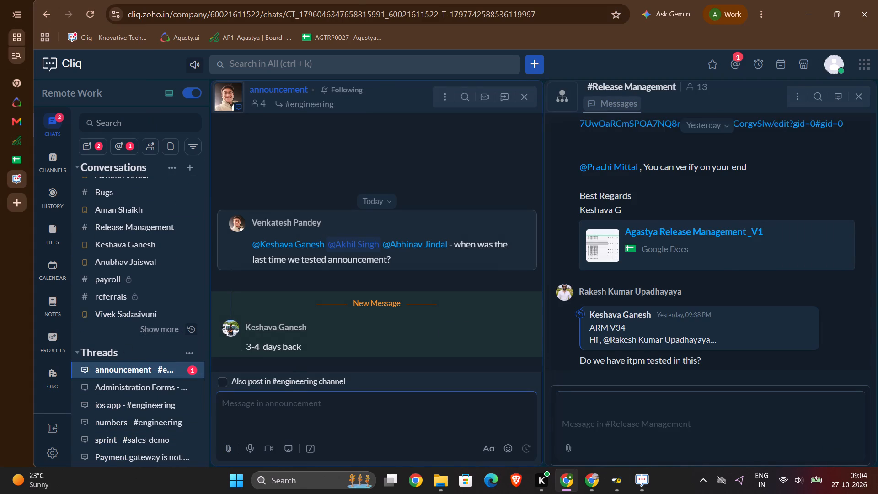
scroll(296, 349, "down", 1)
left_click(272, 411)
Open the #engineering channel and read today's new messages.
scroll(150, 246, "up", 1)
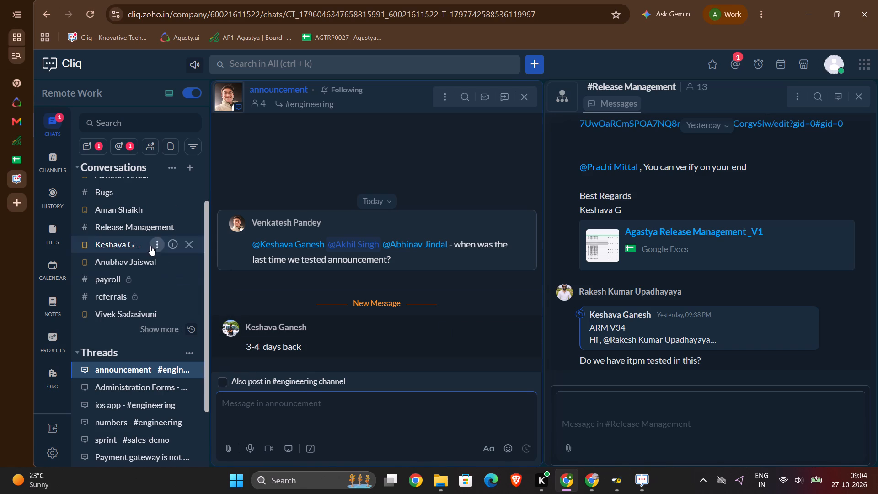
scroll(150, 246, "up", 3)
left_click(121, 220)
scroll(264, 258, "down", 1)
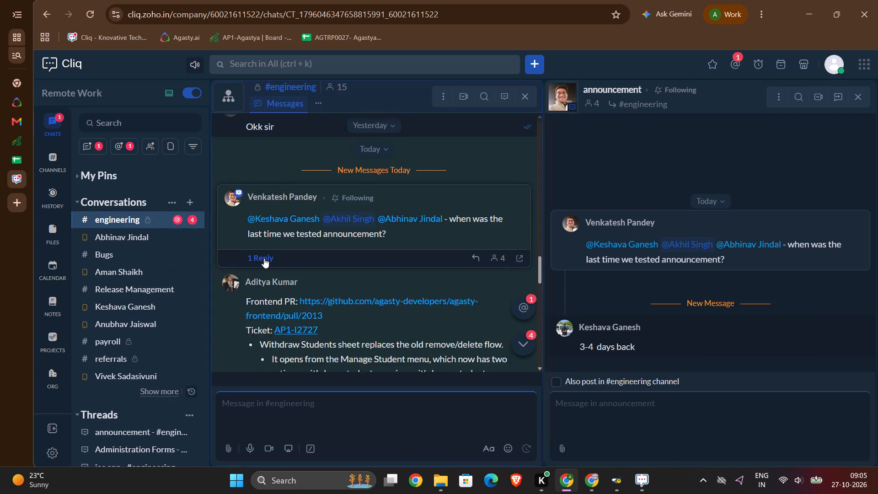
scroll(264, 258, "down", 11)
scroll(264, 258, "up", 8)
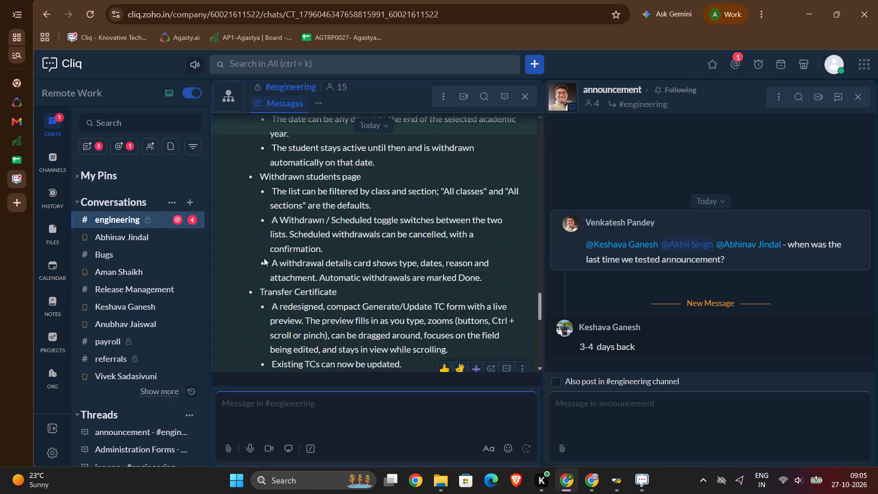
scroll(264, 258, "up", 1)
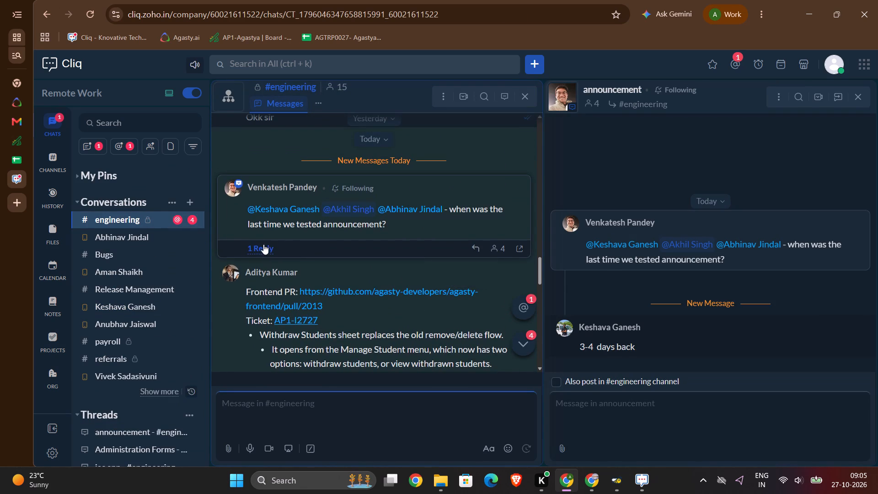
Open the reply to the question about when announcement was last tested.
left_click(263, 244)
scroll(360, 300, "down", 1)
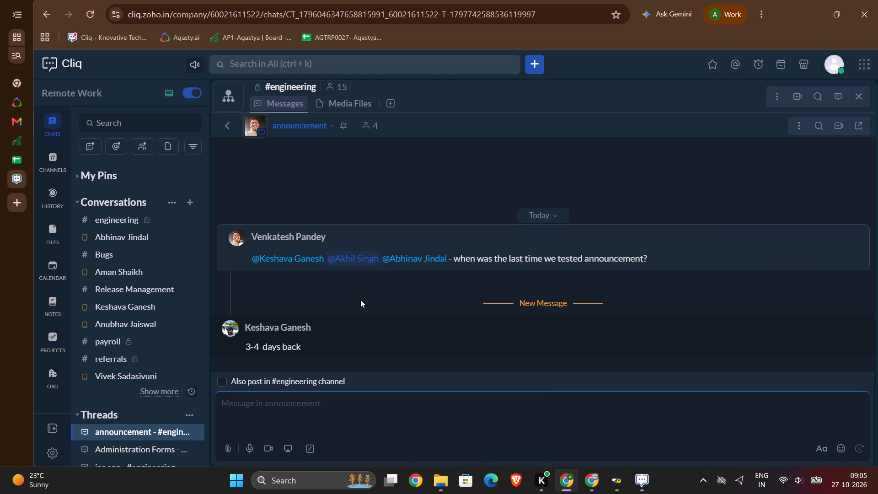
Return to the #engineering channel messages and read the frontend PR update for ticket AP1-I2727.
left_click(114, 221)
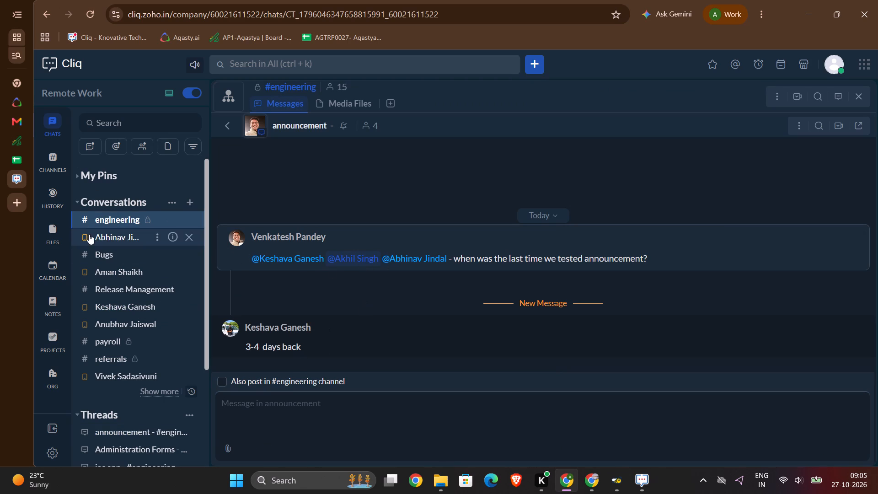
left_click(225, 118)
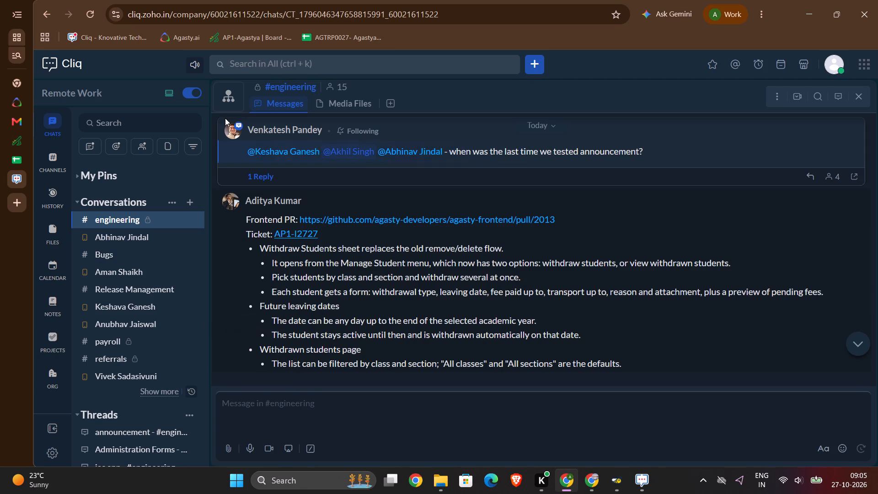
scroll(278, 193, "down", 3)
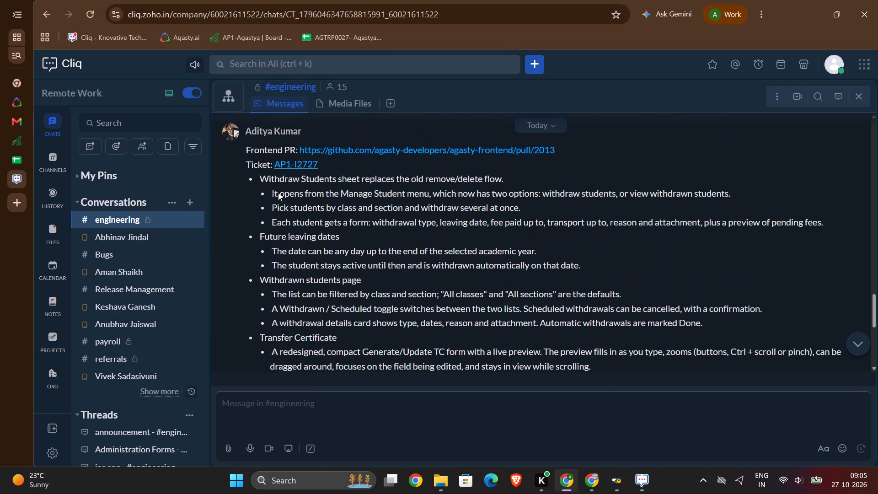
scroll(278, 193, "down", 4)
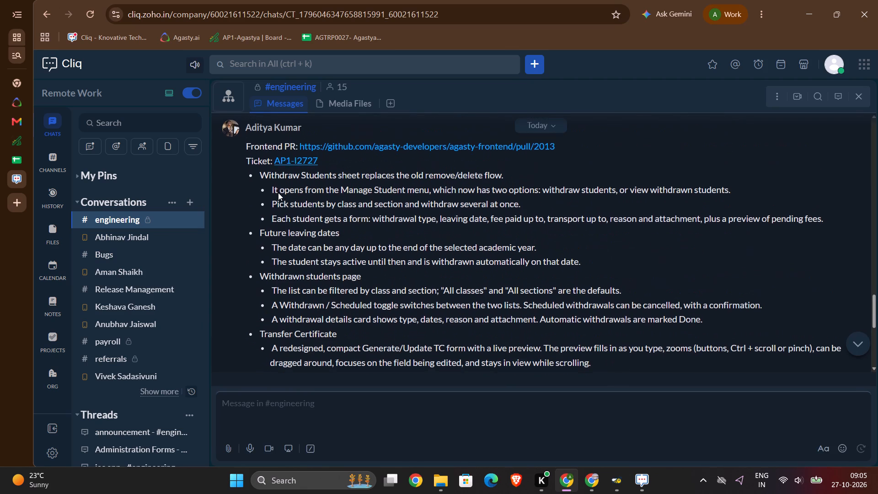
scroll(278, 193, "down", 5)
scroll(278, 193, "up", 5)
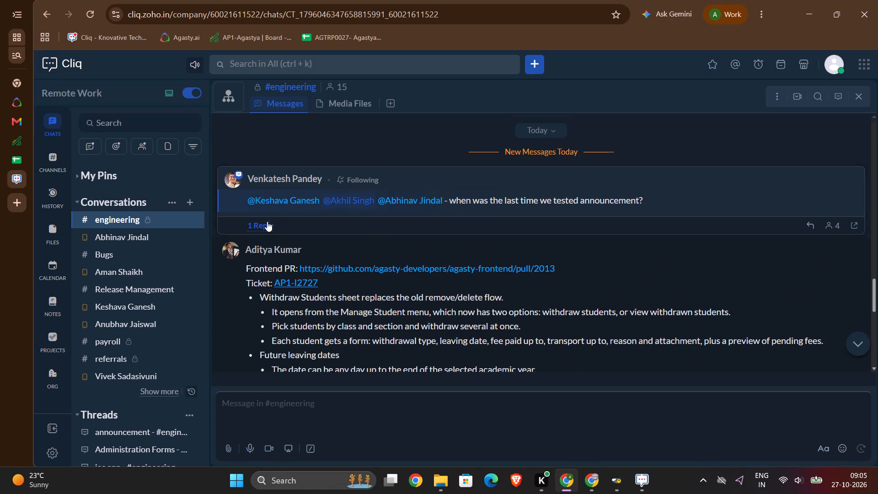
Reopen the reply to the question about when announcement was last tested and read it.
left_click(263, 225)
scroll(293, 249, "down", 1)
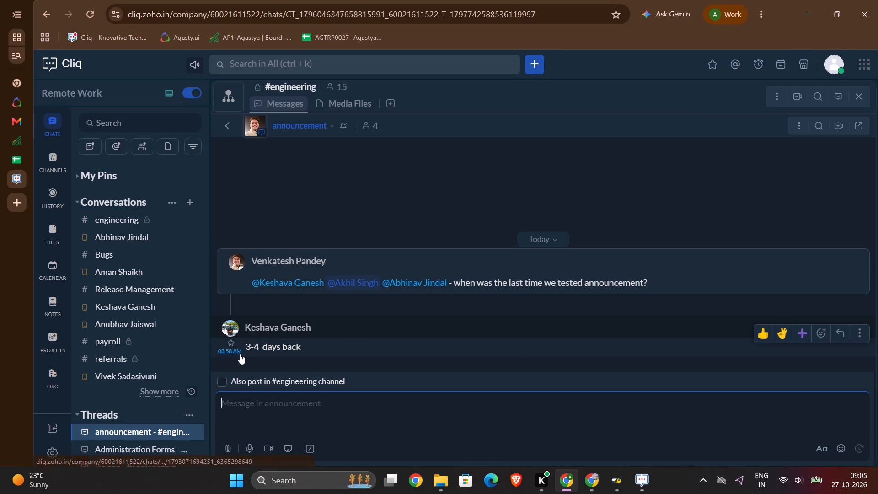
Return to the #engineering channel messages and read the frontend PR notes on withdrawing students for ticket AP1-I2727.
left_click(231, 127)
scroll(335, 261, "down", 1)
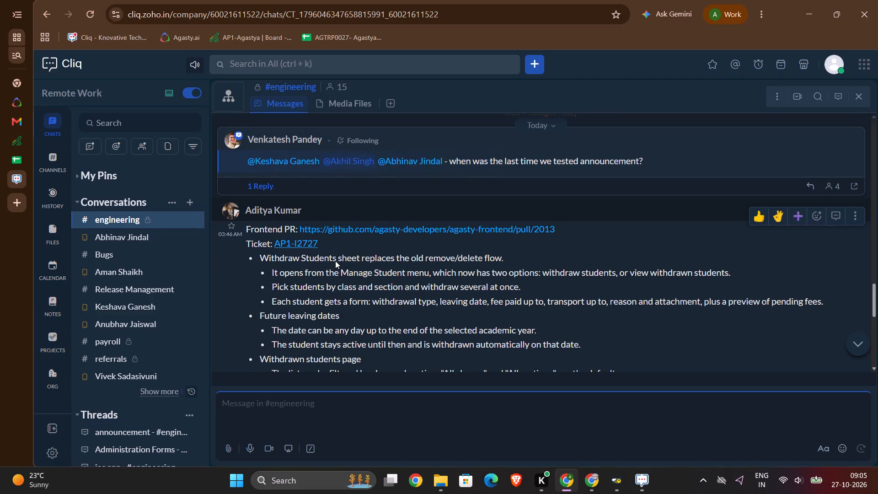
scroll(335, 261, "down", 1)
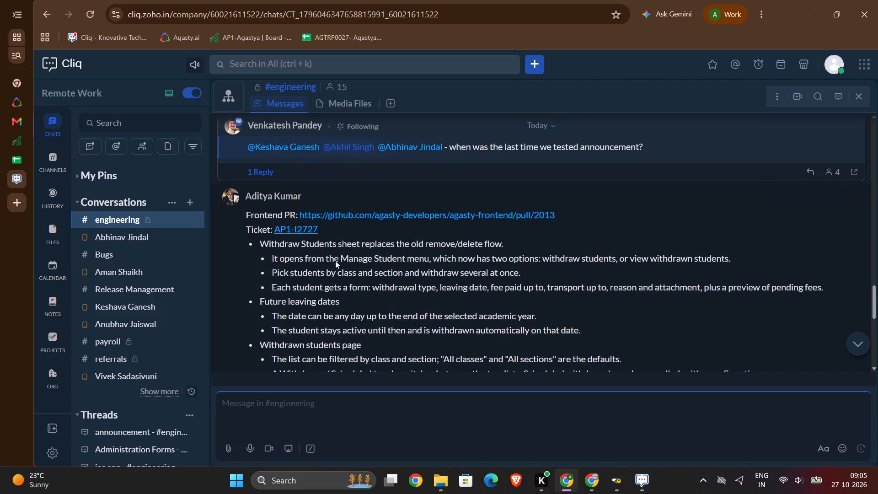
scroll(335, 261, "left", 1)
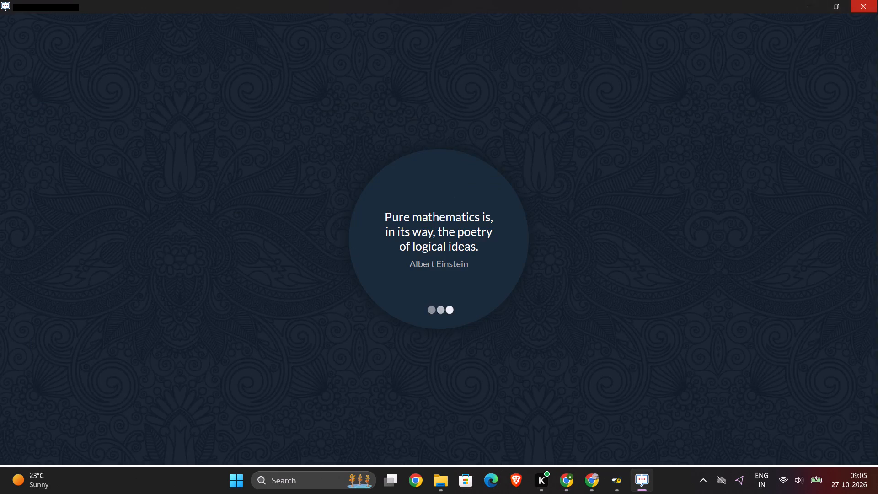
Close the separate Cliq desktop app window.
left_click(877, 2)
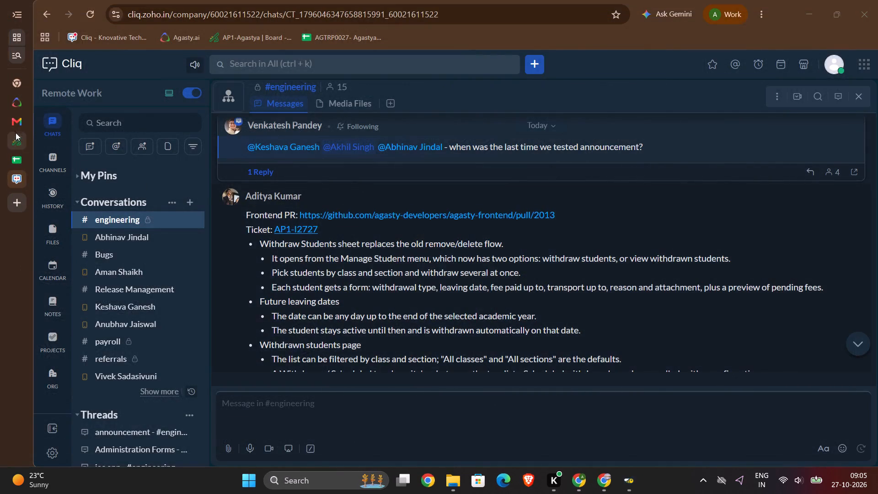
Switch to Zoho Sprints and review the details of item AP1-I2608 about the iOS pincode length limit.
left_click(21, 140)
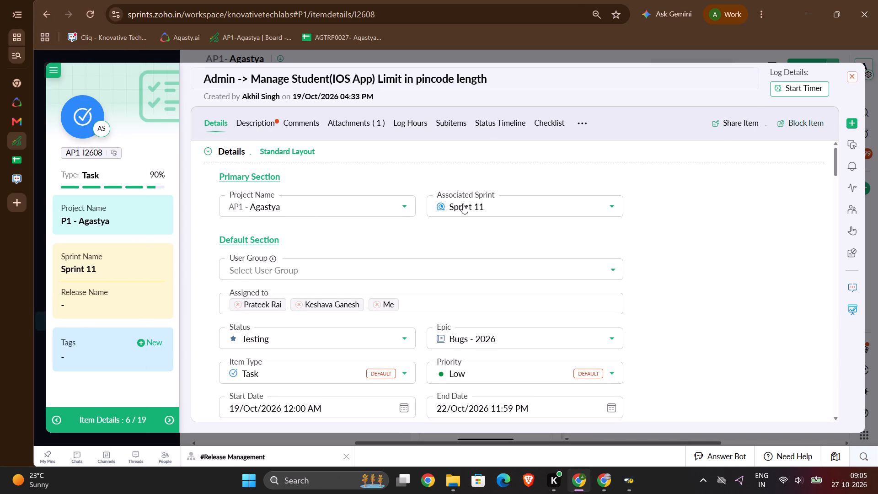
scroll(463, 204, "down", 1)
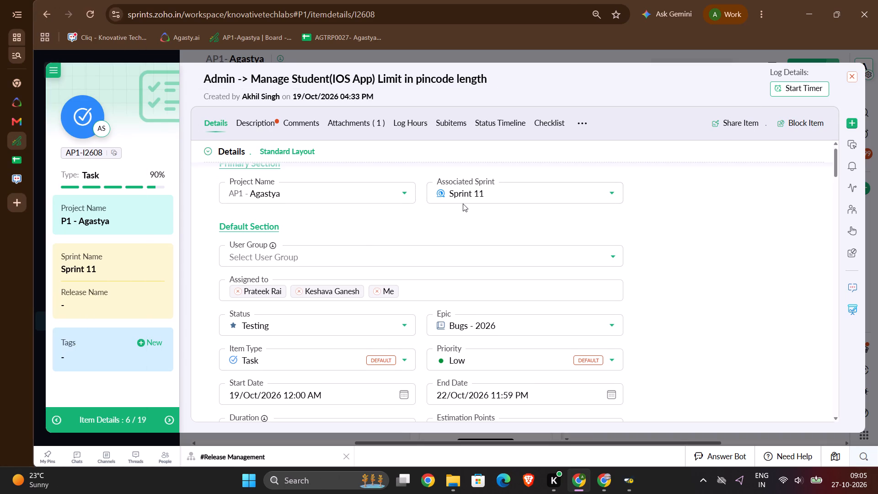
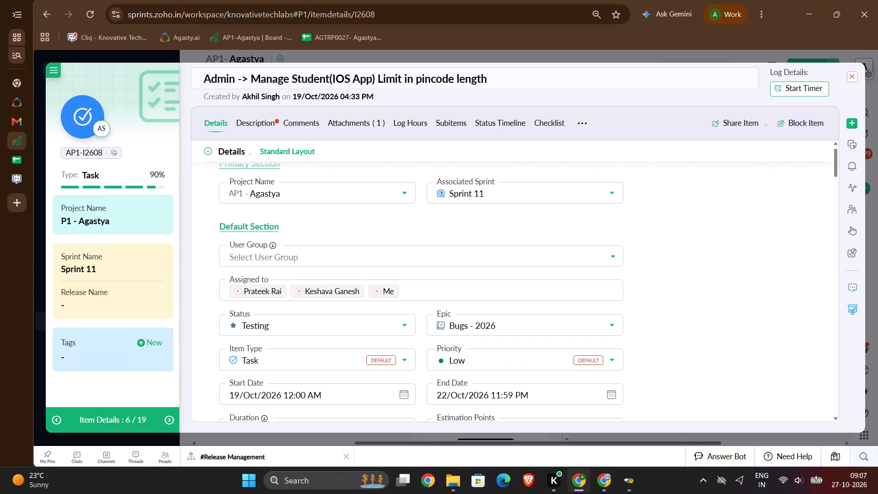
Read the description of item AP1-I2608 and open its attached WhatsApp image to examine the address form's postal code.
left_click(261, 123)
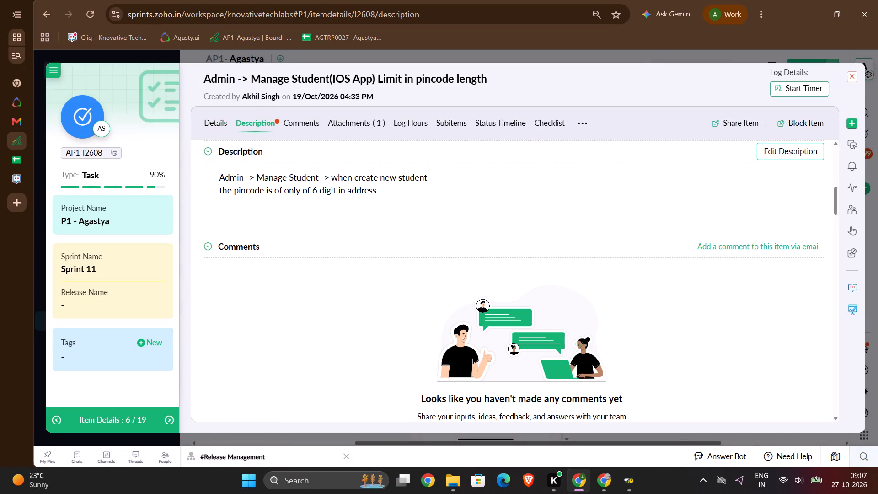
left_click(363, 121)
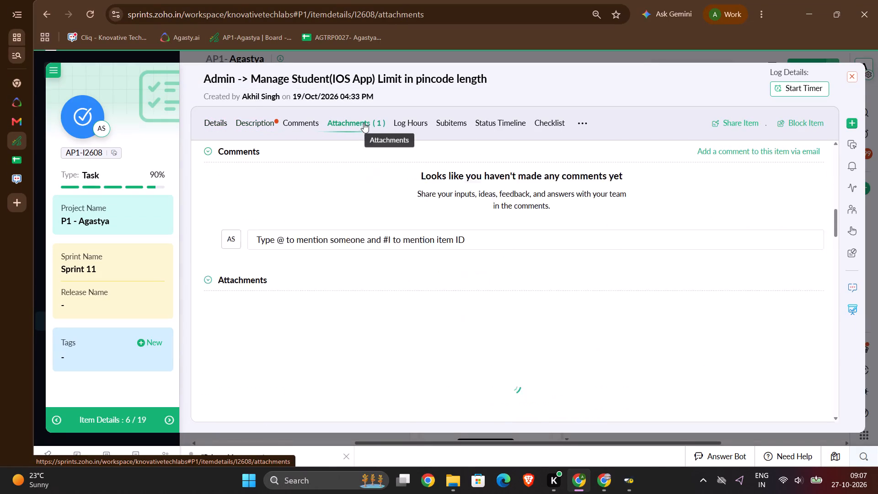
left_click(269, 216)
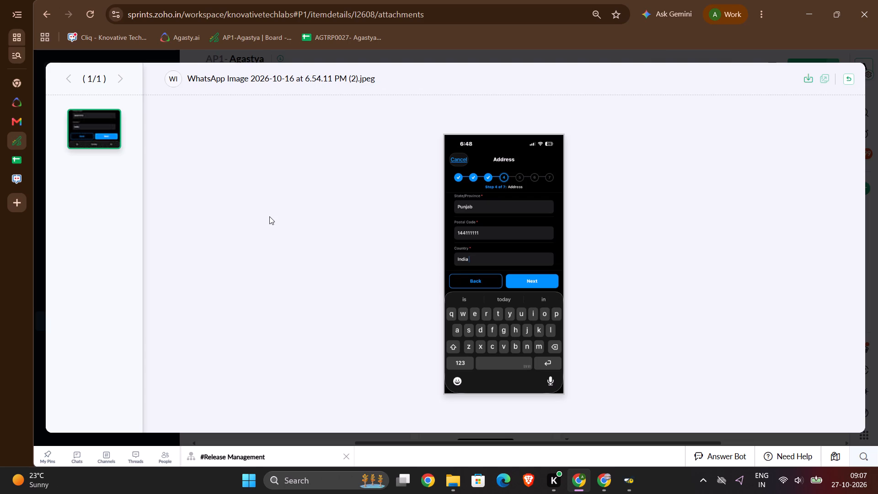
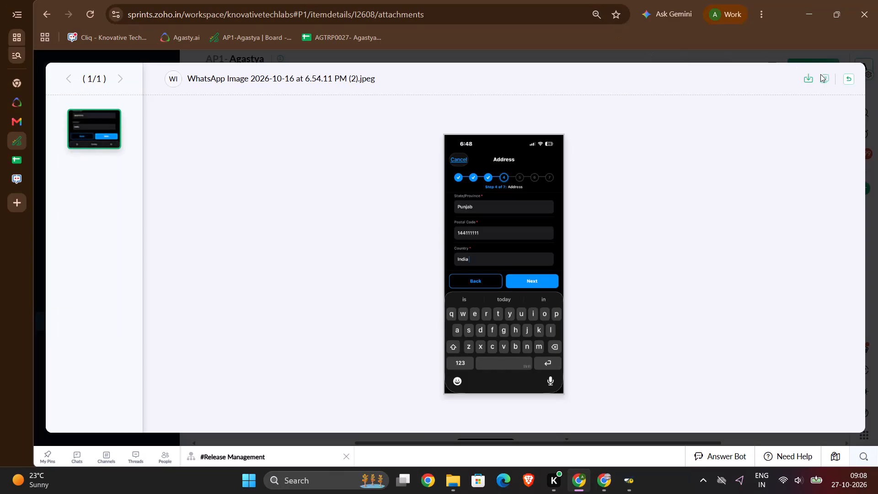
Leave the attachment preview, check the comments and description of item AP1-I2608, and close the item.
left_click(857, 83)
left_click(846, 81)
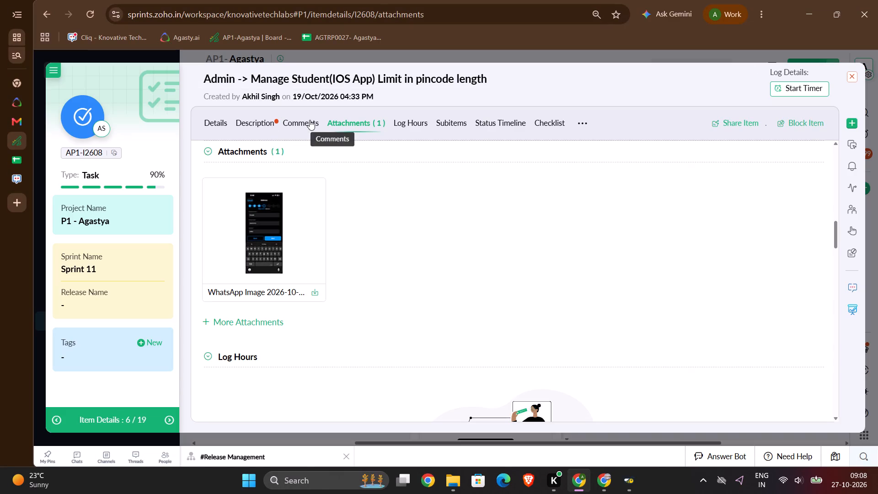
left_click(310, 120)
left_click(258, 121)
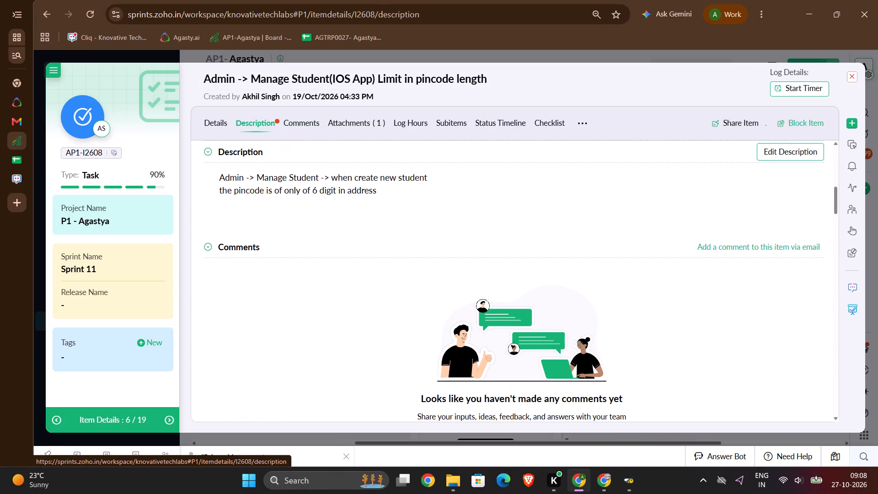
scroll(295, 172, "up", 1)
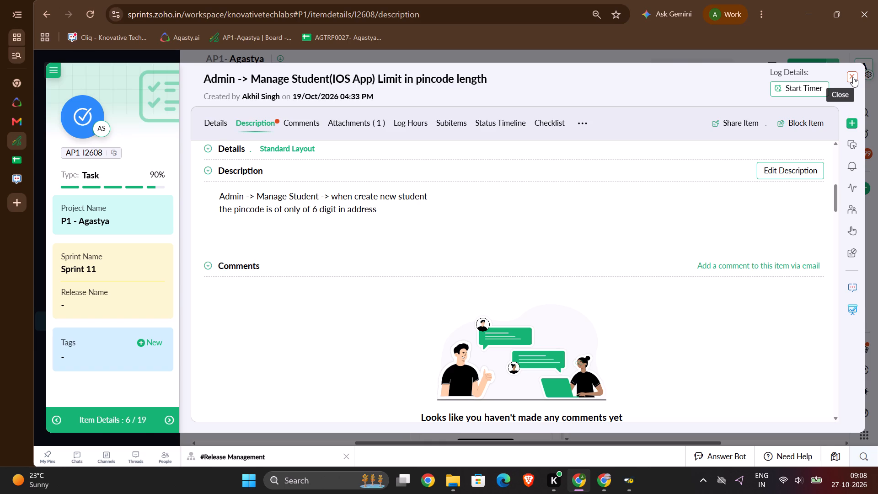
left_click(853, 77)
Look through the items assigned to me in the Testing column of the Sprint 11 board.
scroll(522, 289, "down", 1)
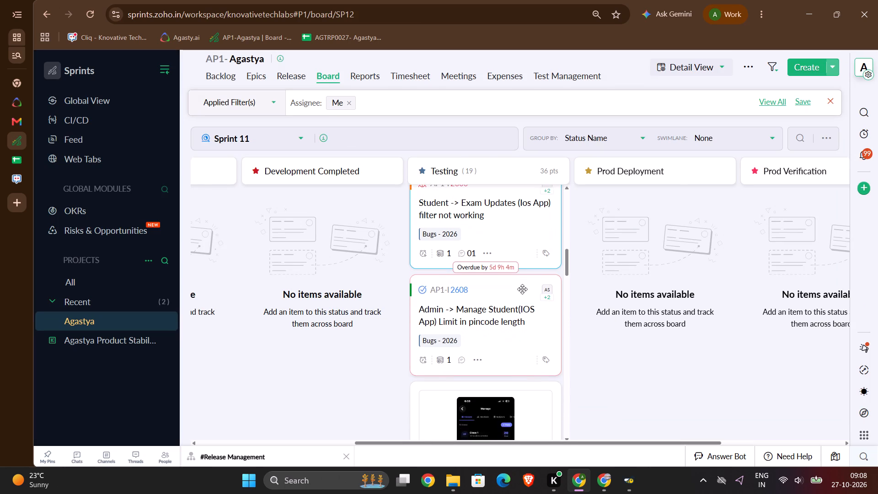
scroll(522, 289, "down", 17)
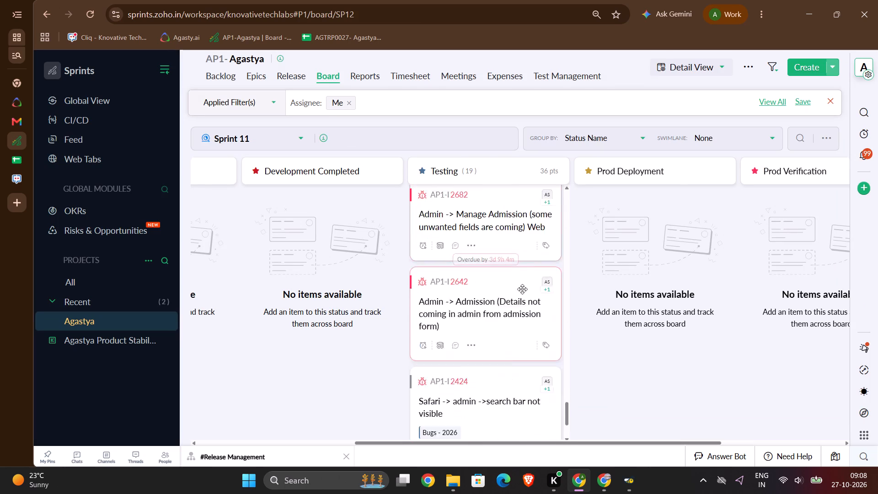
scroll(522, 289, "down", 6)
scroll(522, 289, "up", 4)
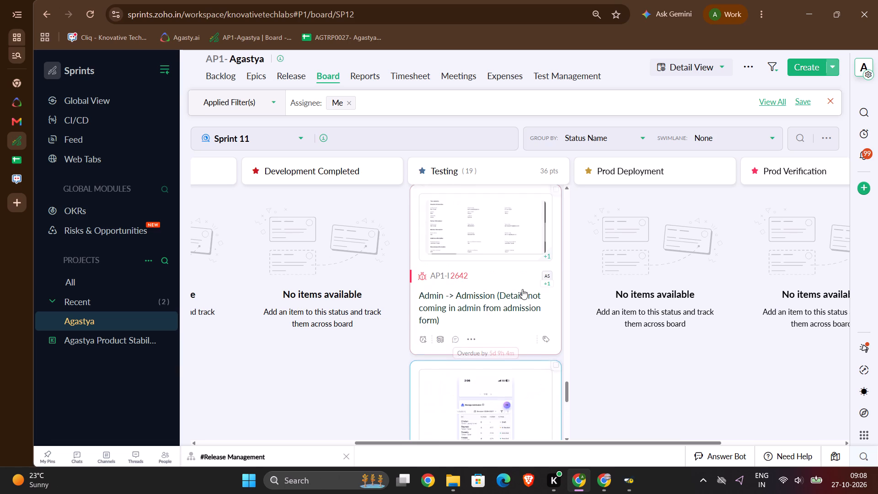
scroll(522, 289, "up", 6)
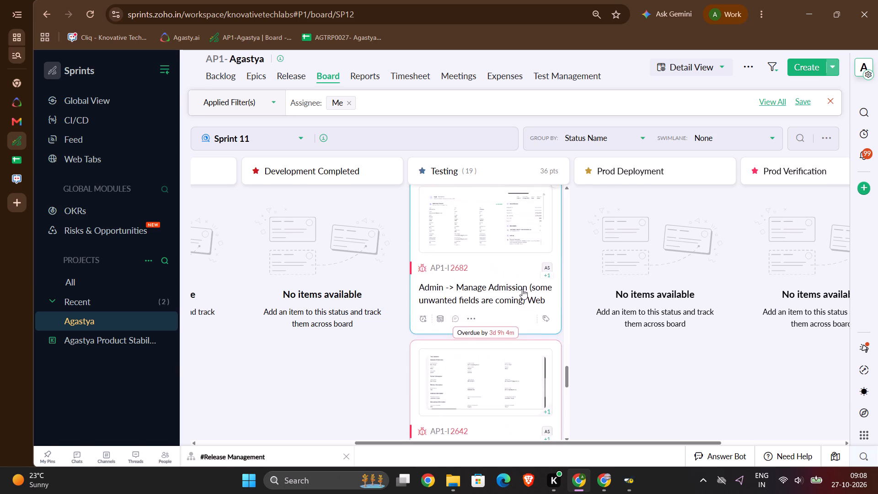
scroll(522, 289, "up", 4)
scroll(462, 271, "up", 1)
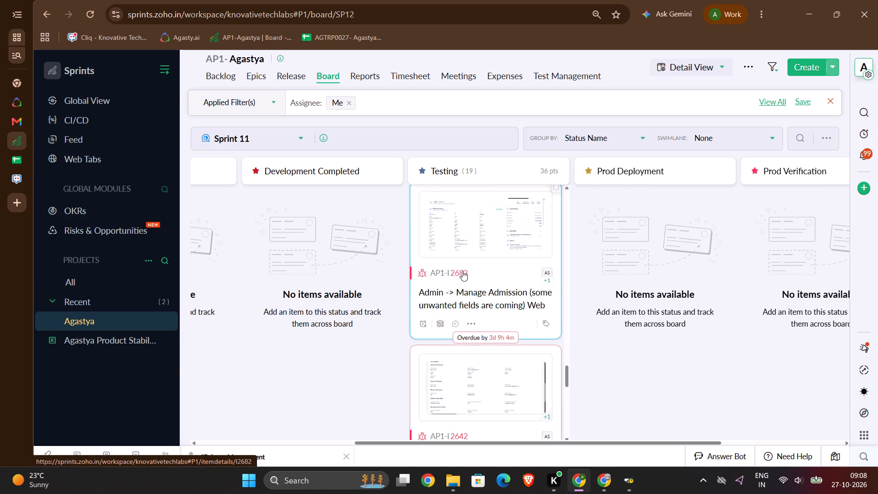
scroll(462, 271, "up", 17)
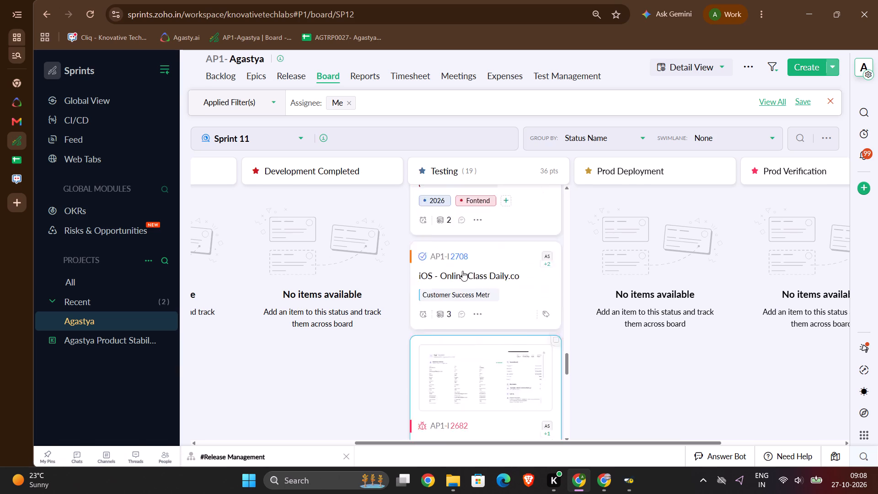
scroll(462, 271, "up", 8)
scroll(462, 271, "down", 3)
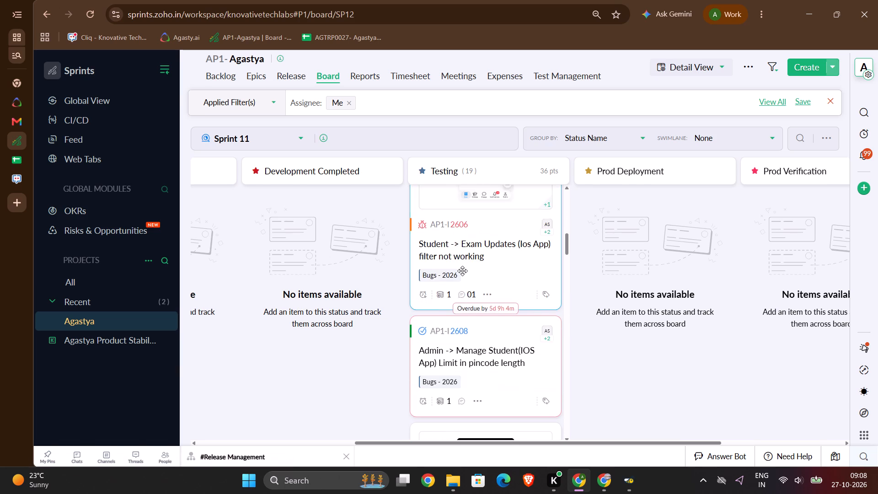
scroll(462, 271, "down", 6)
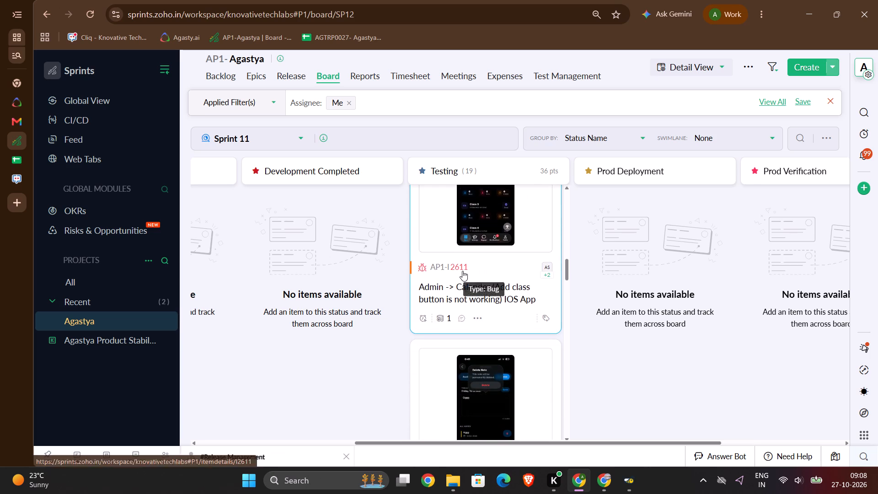
scroll(462, 271, "down", 2)
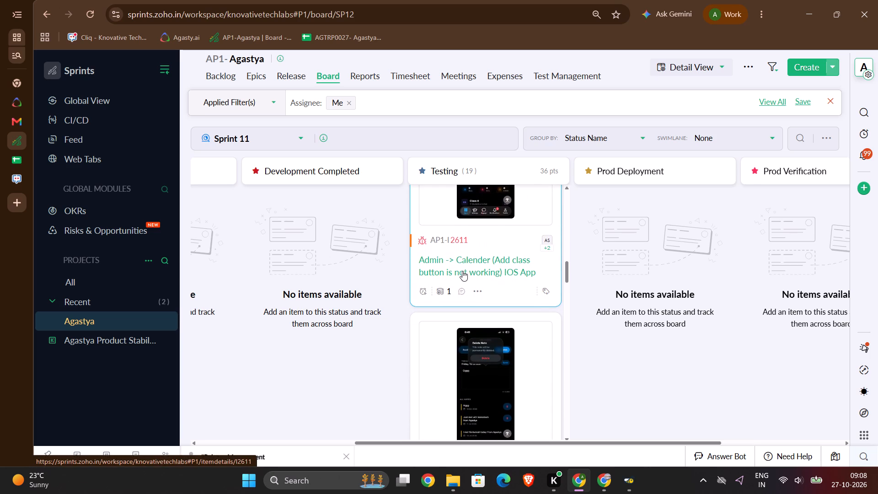
scroll(462, 271, "down", 1)
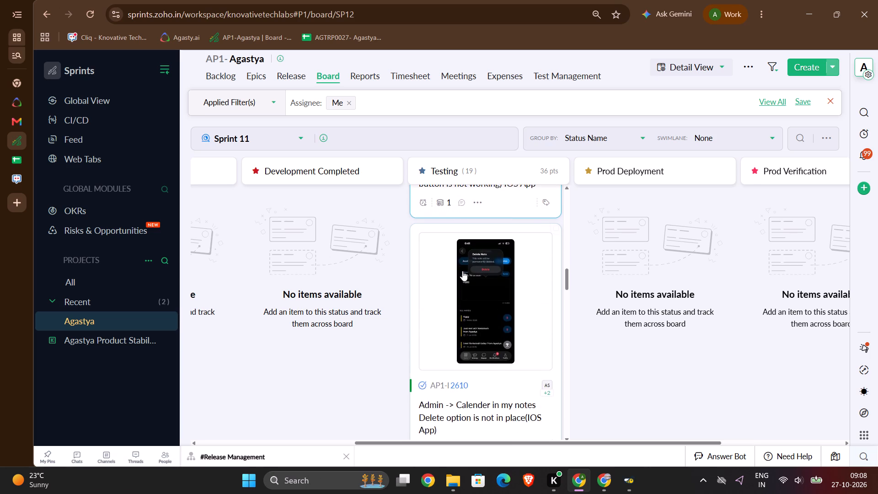
scroll(462, 271, "down", 6)
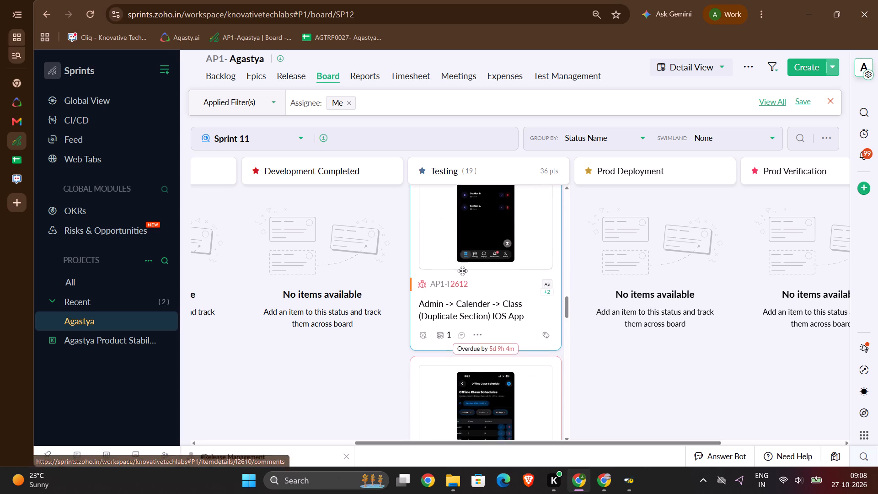
scroll(462, 271, "down", 9)
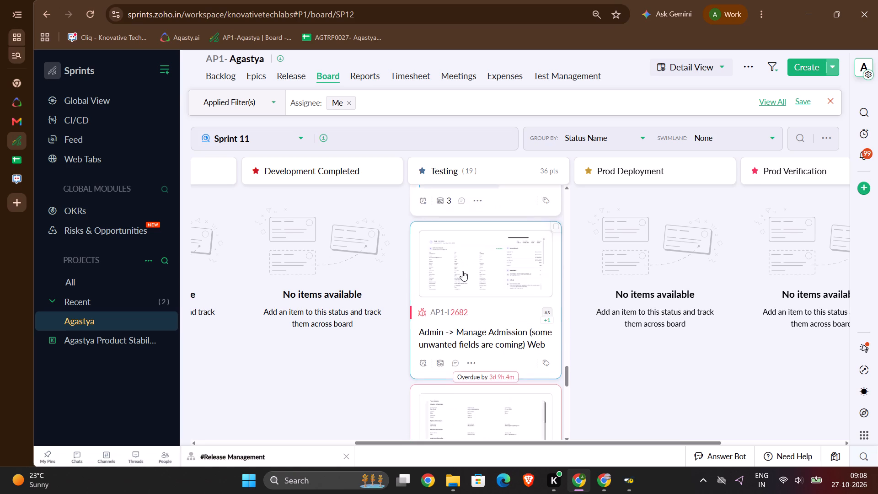
scroll(462, 271, "down", 10)
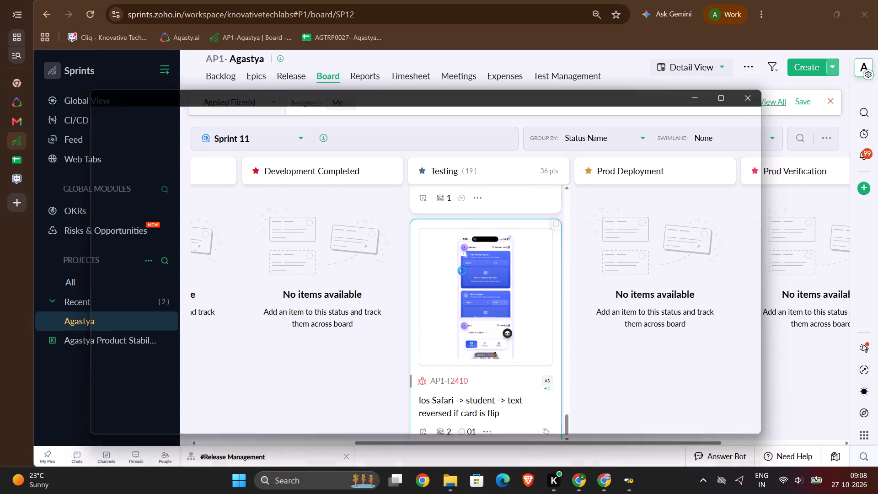
scroll(462, 271, "down", 4)
scroll(738, 305, "down", 3)
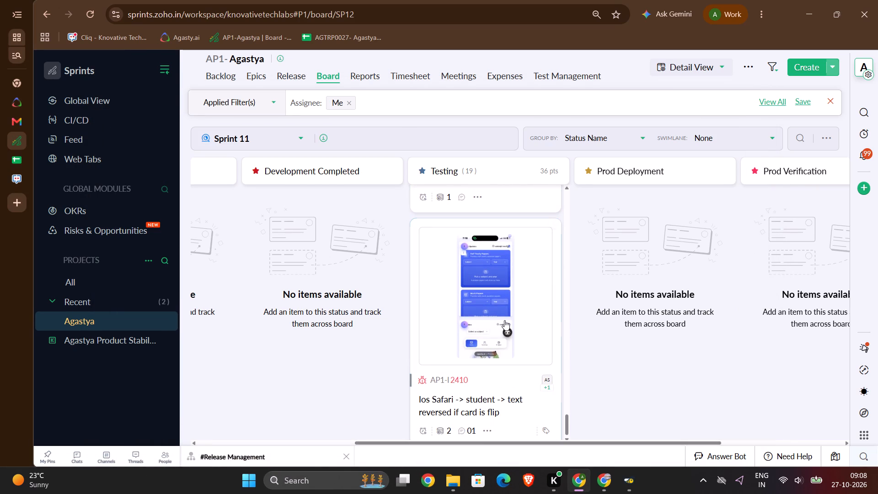
scroll(504, 320, "up", 20)
scroll(504, 320, "up", 10)
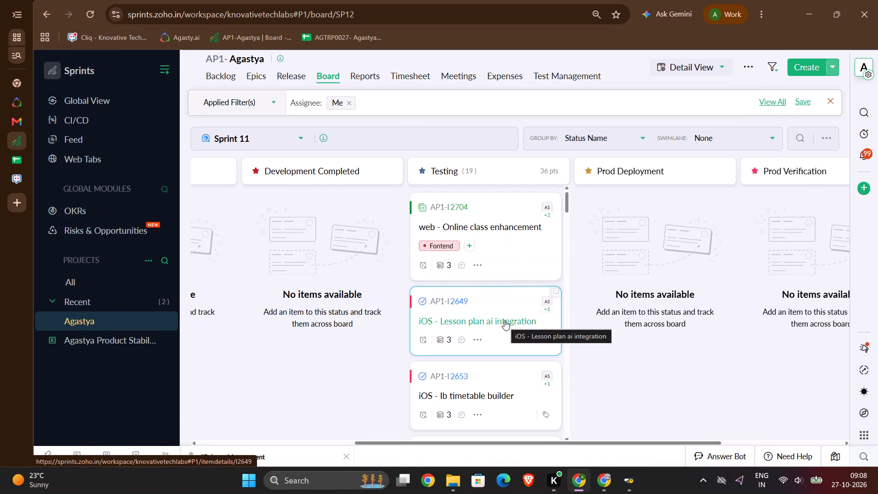
scroll(504, 320, "down", 9)
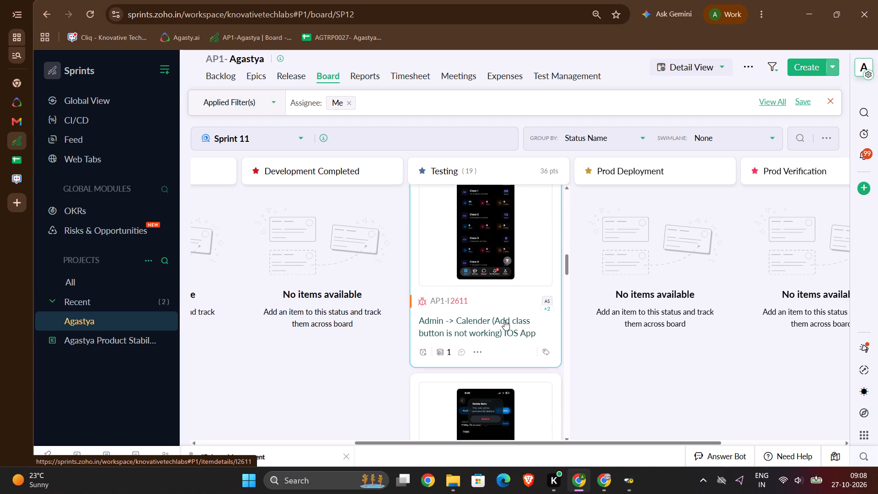
scroll(504, 320, "down", 4)
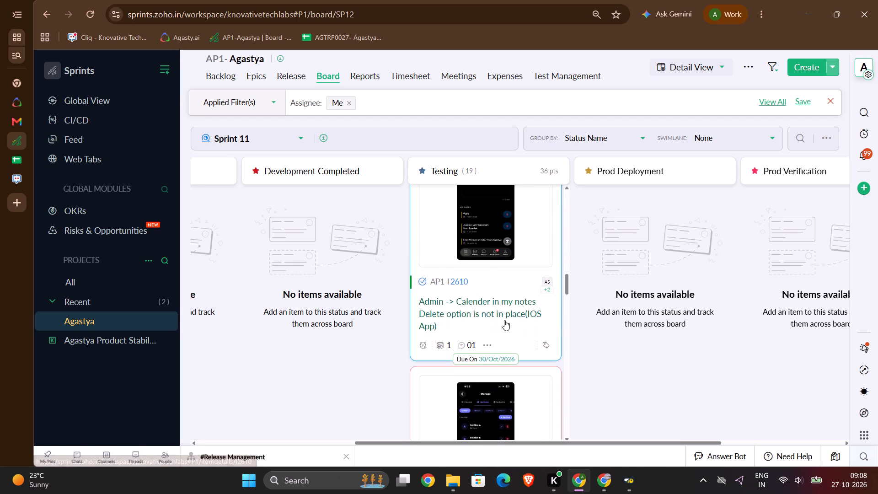
scroll(504, 320, "down", 7)
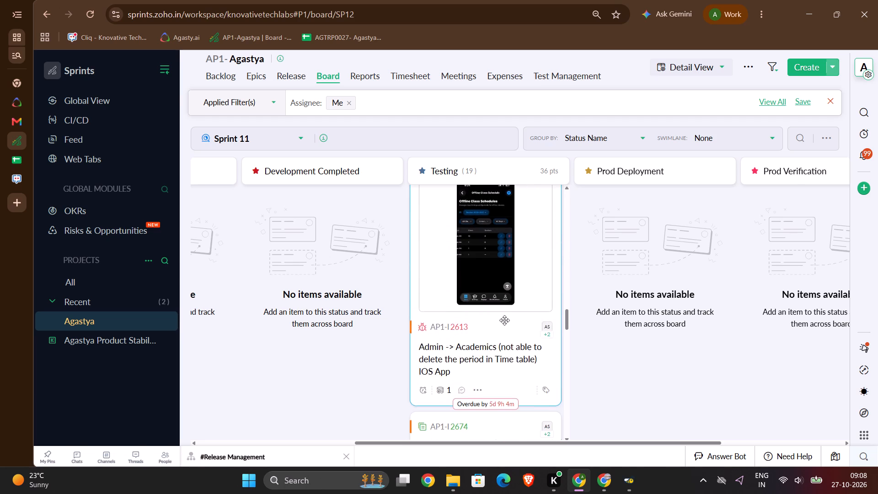
scroll(504, 320, "down", 6)
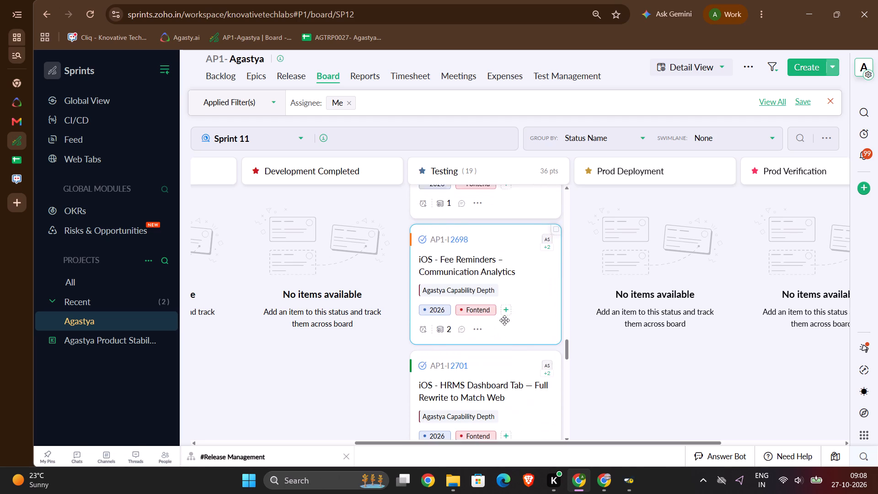
scroll(504, 320, "down", 5)
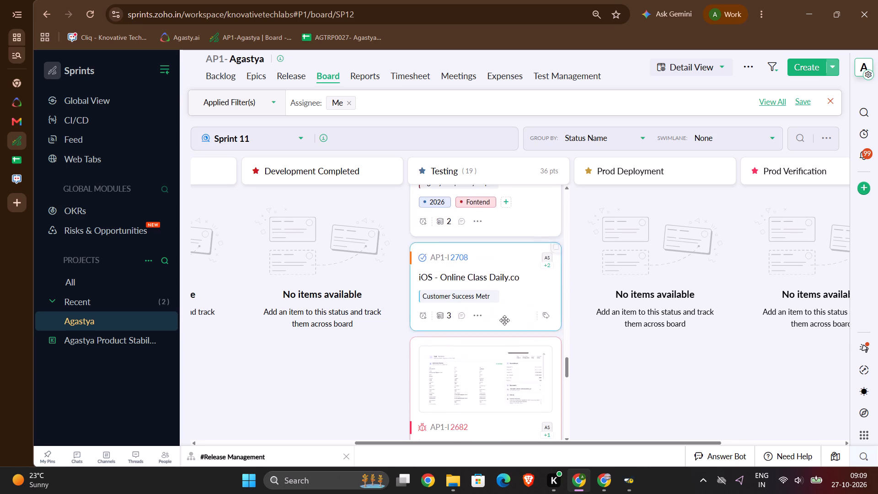
scroll(504, 320, "down", 8)
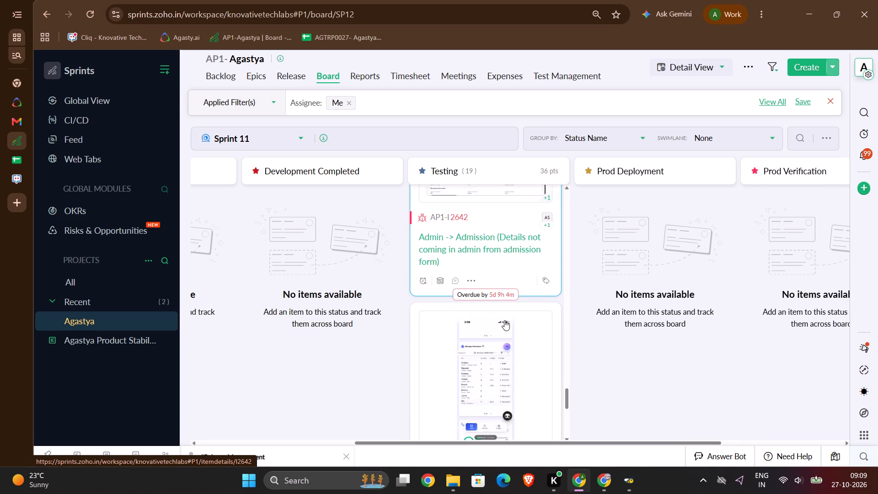
scroll(504, 320, "down", 3)
scroll(504, 320, "up", 20)
scroll(504, 320, "up", 13)
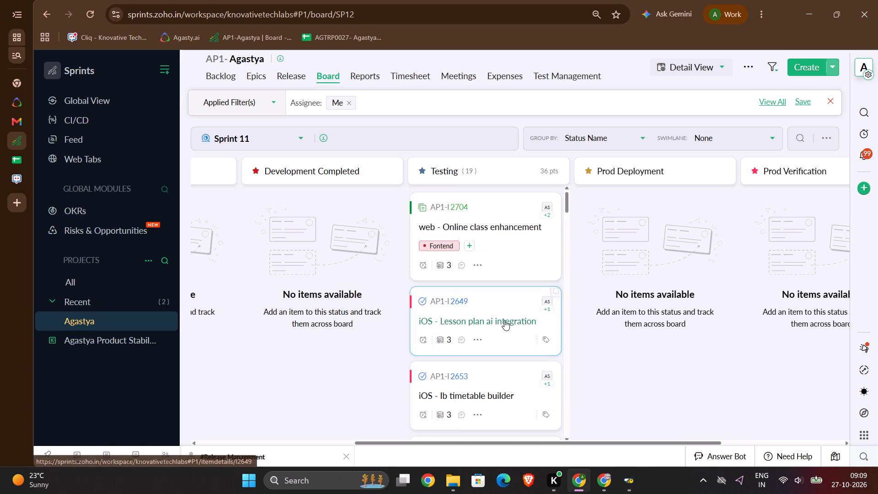
Reopen Testing item AP1-I2608 about the iOS pincode length limit and set its status to To do.
scroll(448, 352, "down", 3)
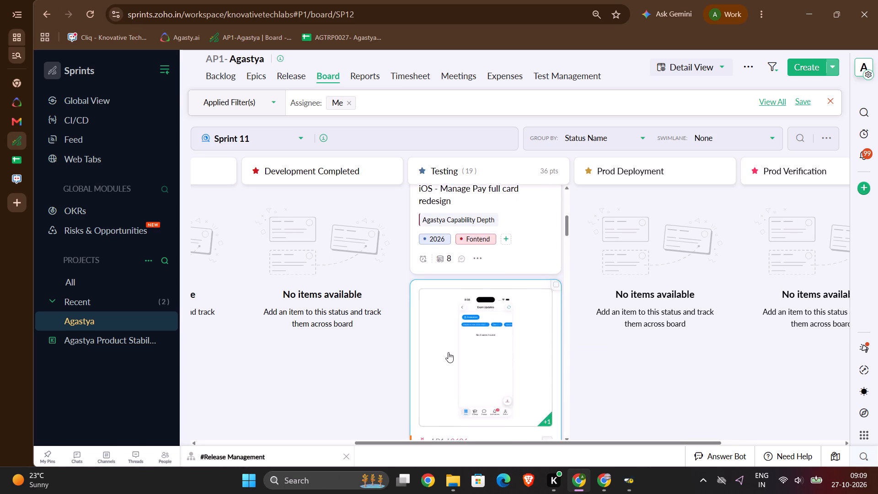
scroll(448, 352, "down", 5)
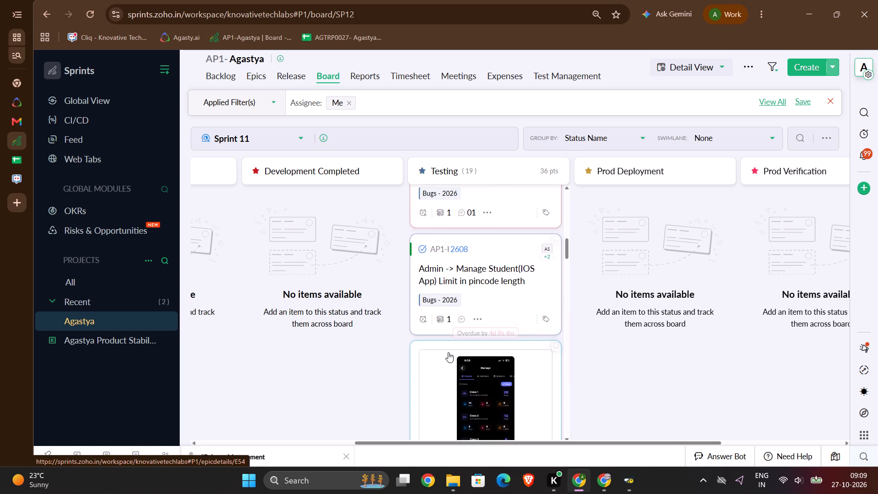
scroll(448, 352, "down", 2)
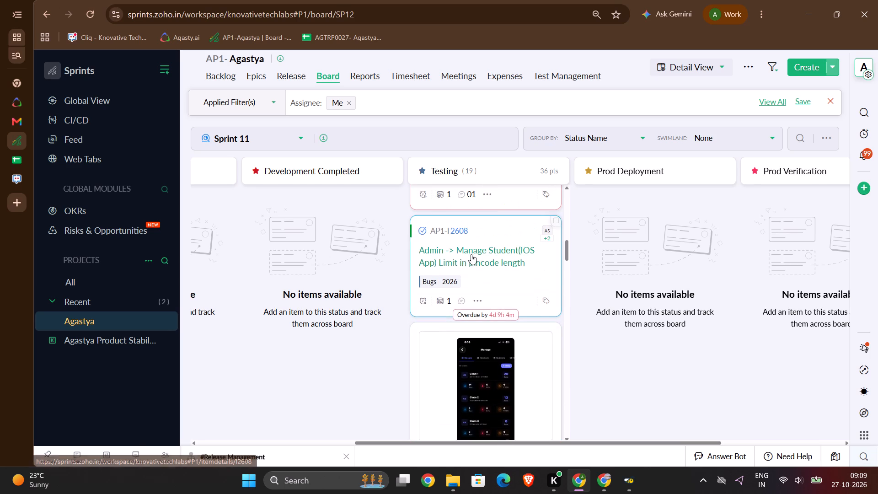
left_click(470, 254)
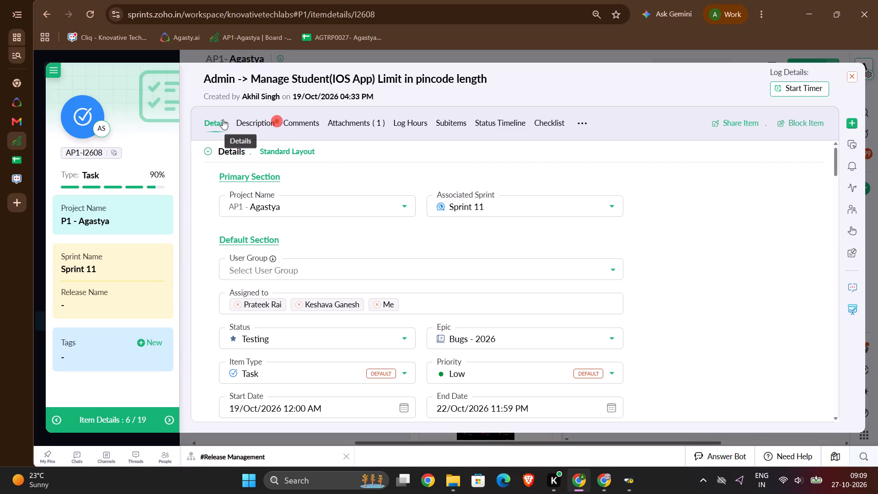
left_click(234, 344)
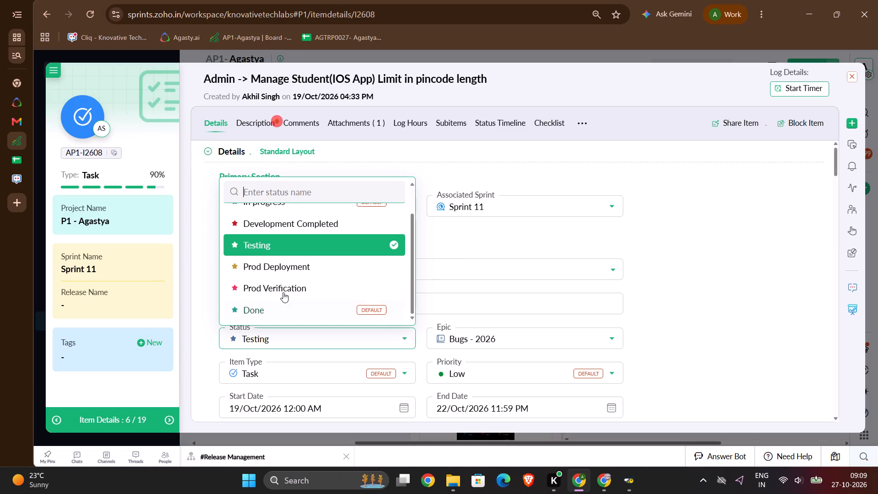
scroll(282, 292, "up", 3)
left_click(256, 212)
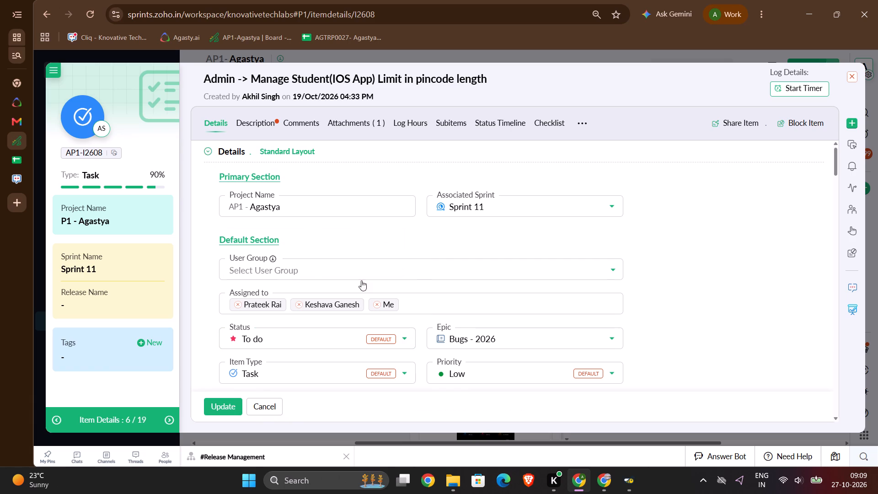
Add workspace user Aman to the assignees of AP1-I2608 and save the item's updated details.
left_click(457, 301)
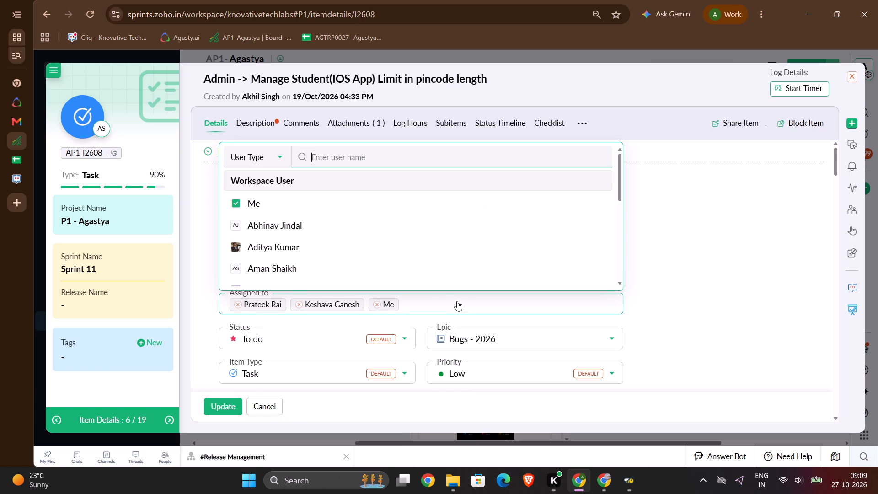
left_click(273, 270)
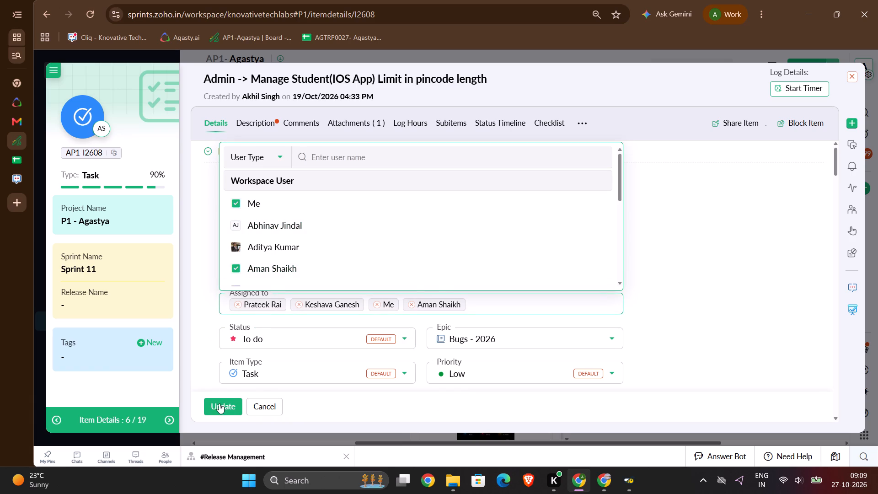
left_click(199, 313)
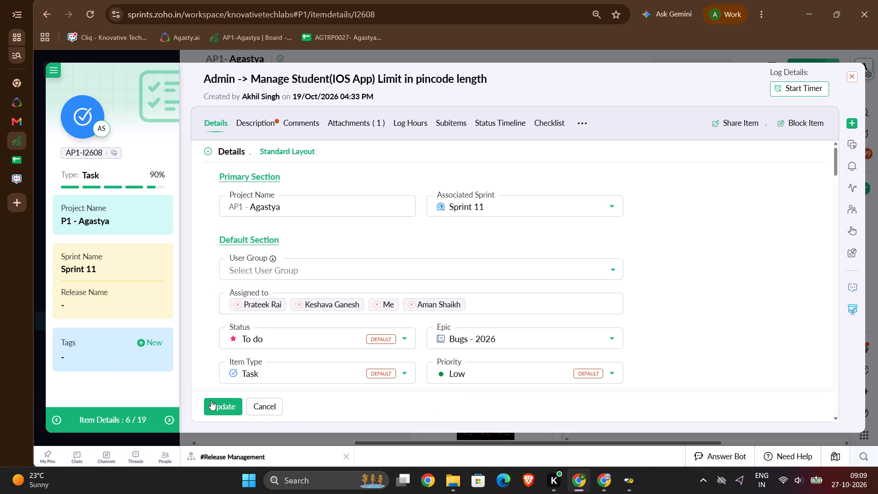
left_click(210, 401)
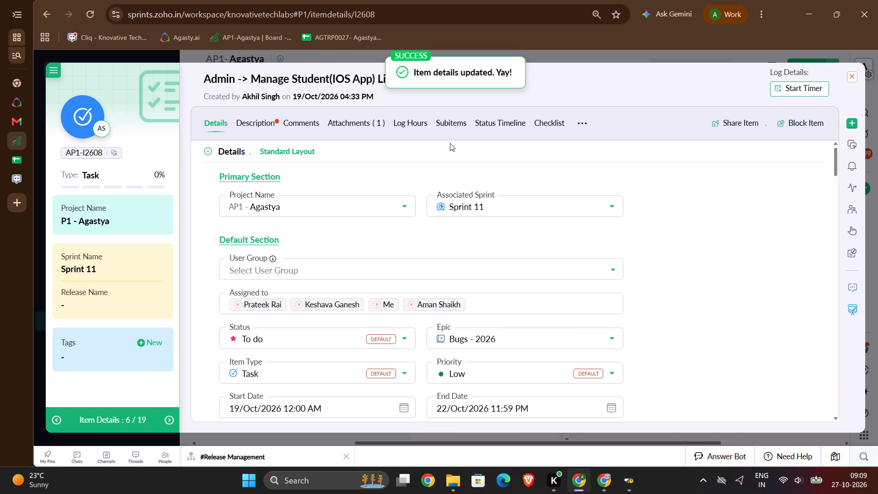
Leave AP1-I2608, open Testing item AP1-I2611 about the iOS calendar's Add class button, set its status to To do and save the update.
left_click(854, 77)
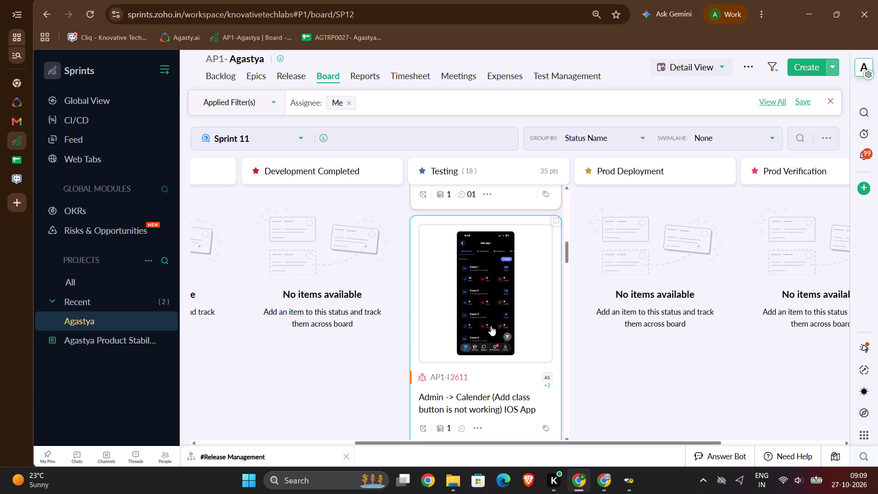
left_click(468, 407)
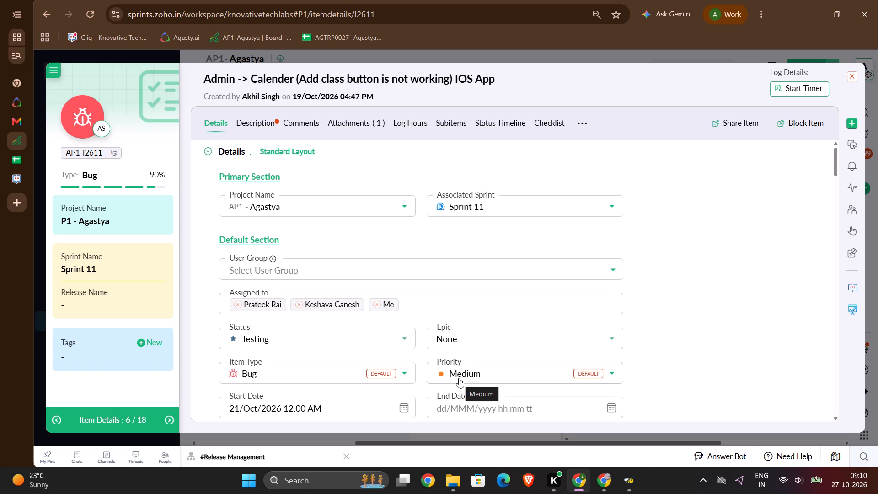
left_click(459, 378)
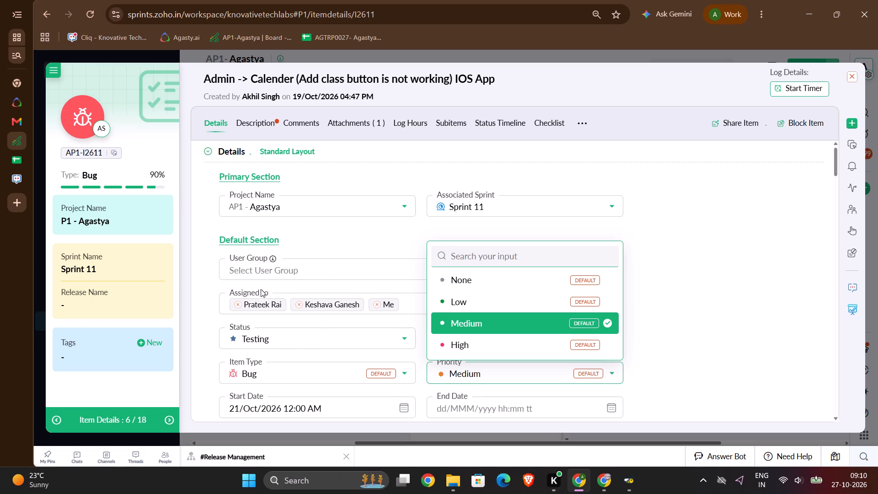
left_click(199, 276)
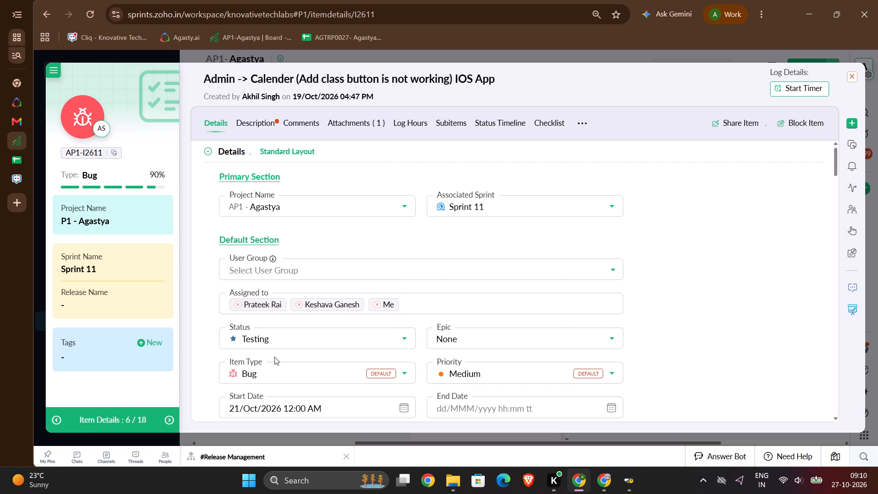
left_click(272, 342)
scroll(248, 232, "up", 3)
left_click(264, 218)
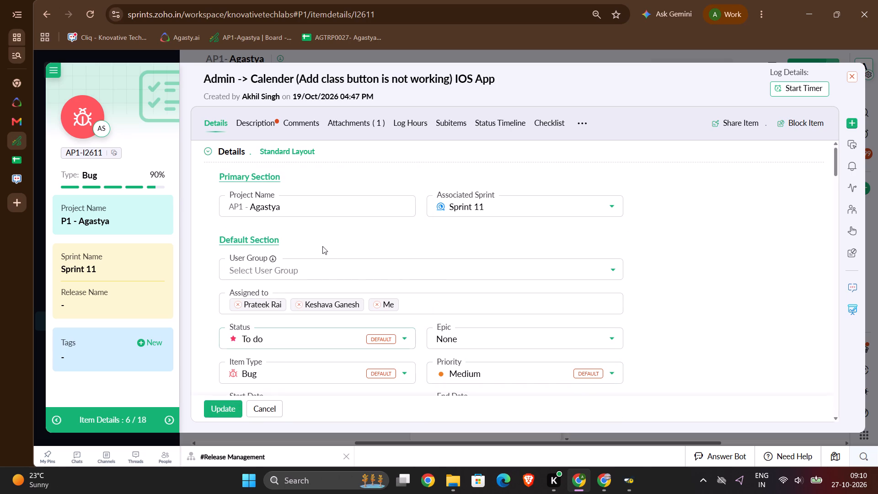
left_click(211, 405)
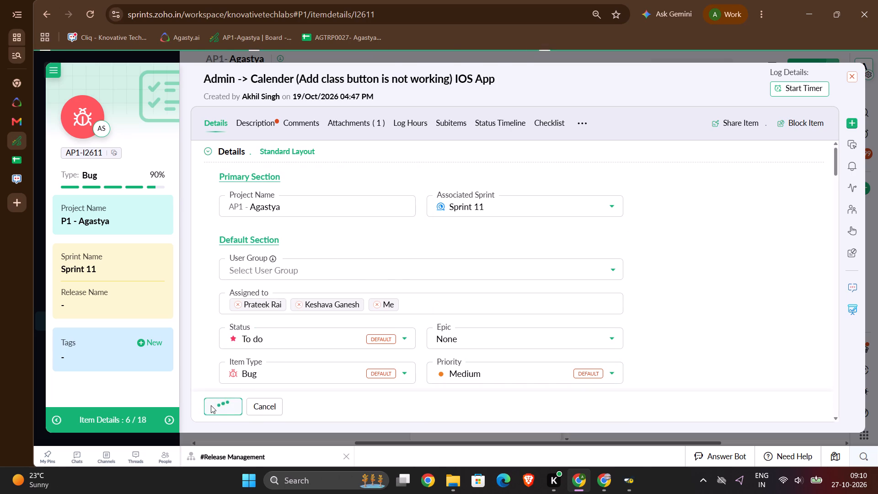
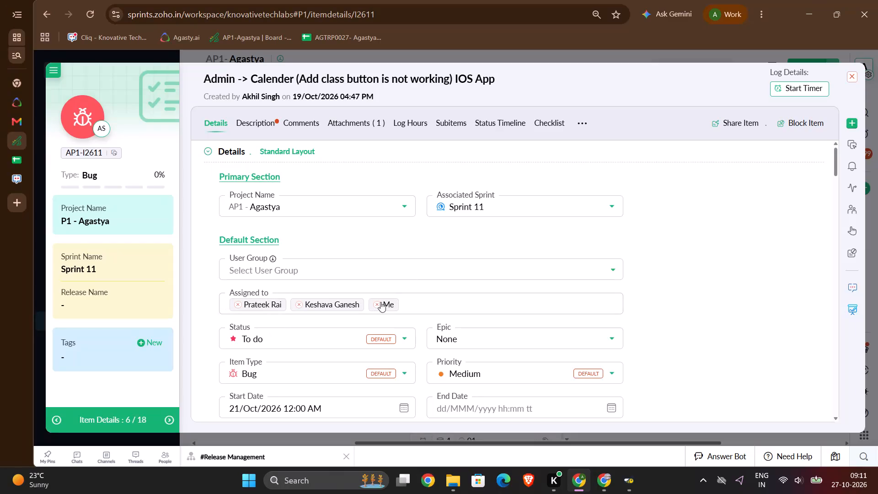
Leave AP1-I2611 and open Testing item AP1-I2610 about the misplaced Delete option in the iOS calendar's my notes.
scroll(380, 302, "up", 2)
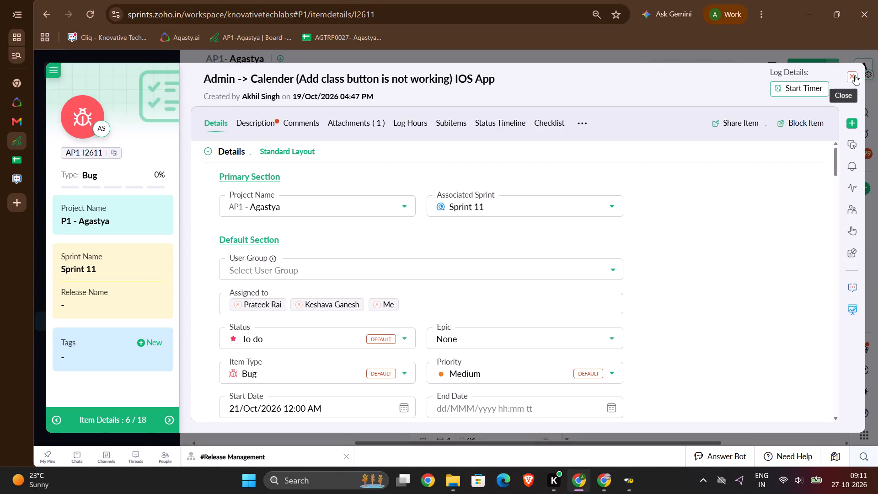
left_click(855, 75)
scroll(439, 273, "down", 1)
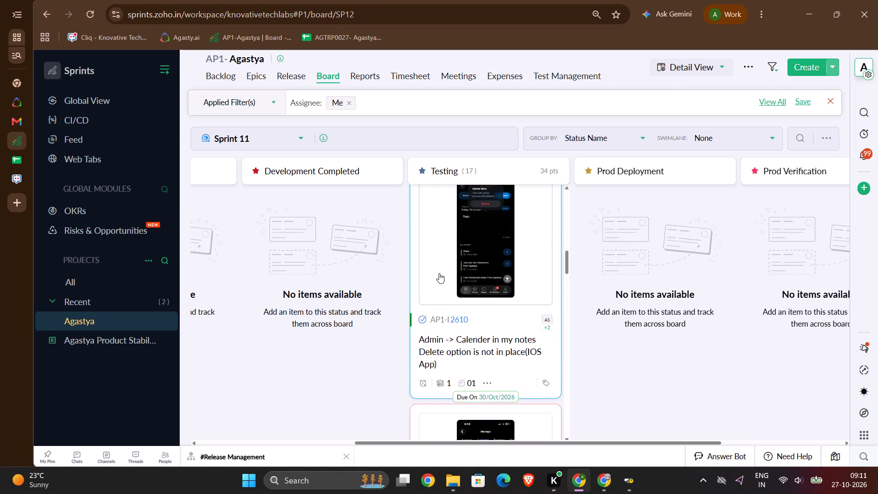
scroll(439, 273, "down", 1)
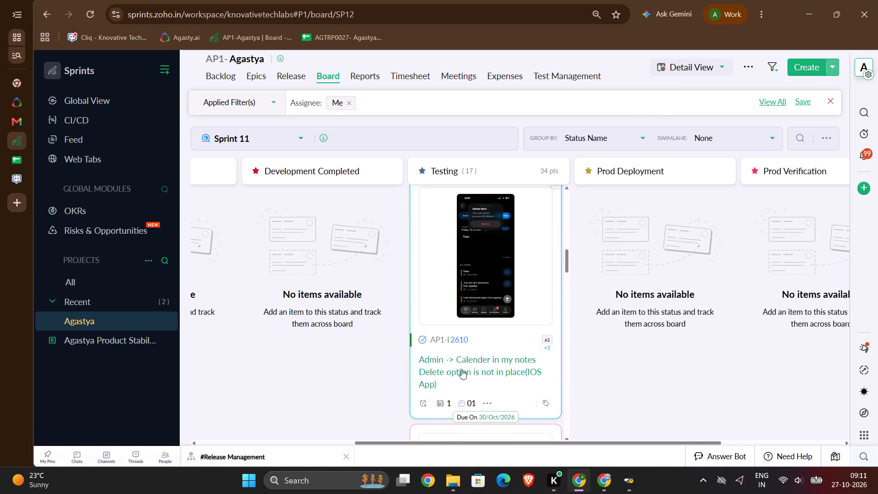
left_click(461, 367)
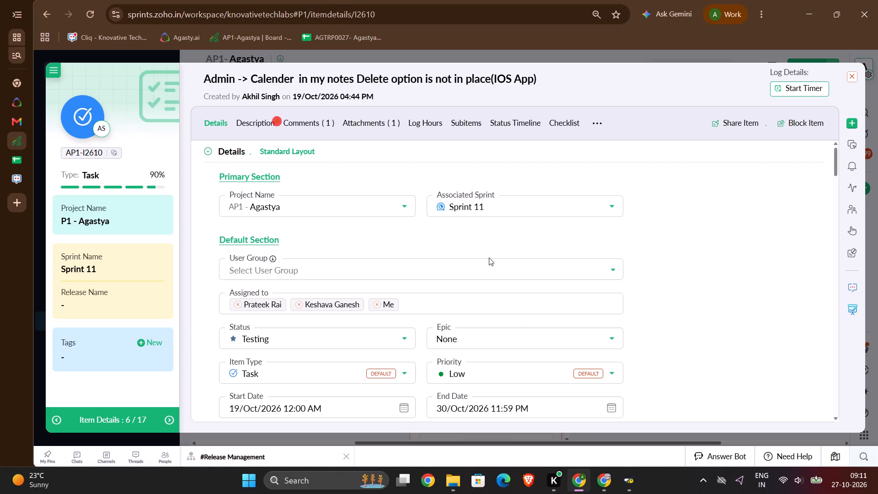
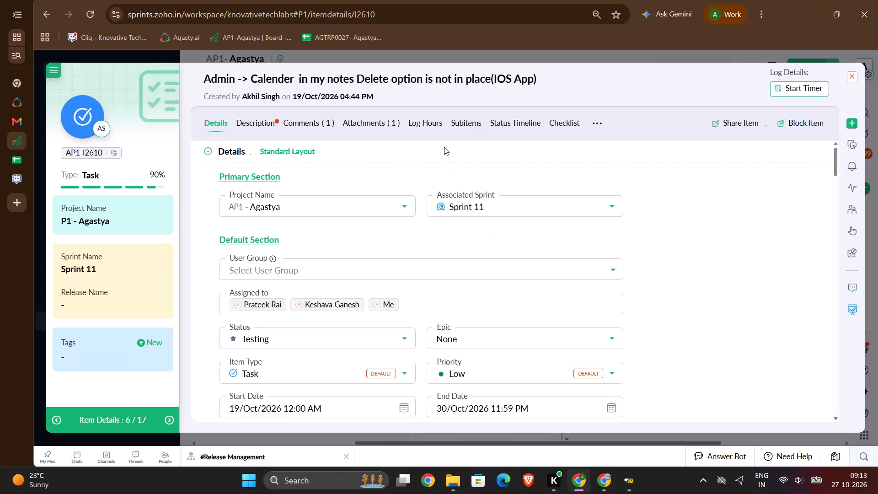
Look over the details of item AP1-I2610 and close it to return to the Sprint 11 board.
left_click(444, 147)
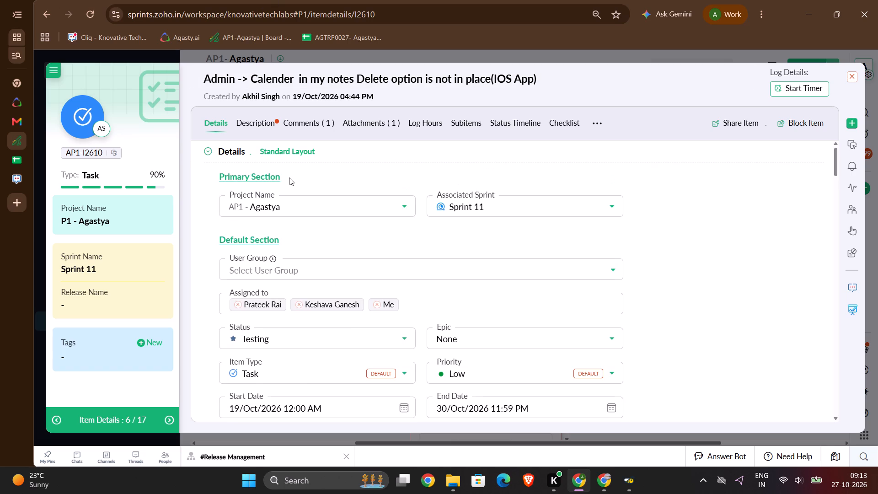
scroll(332, 223, "up", 2)
left_click(851, 77)
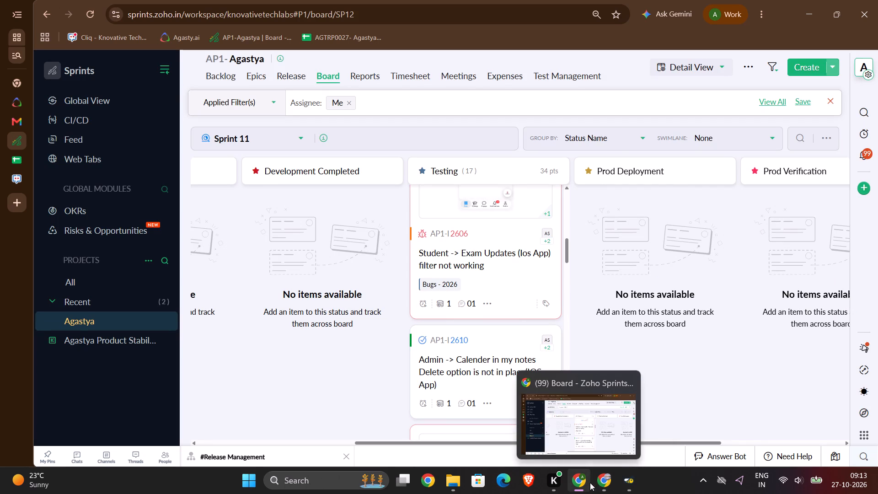
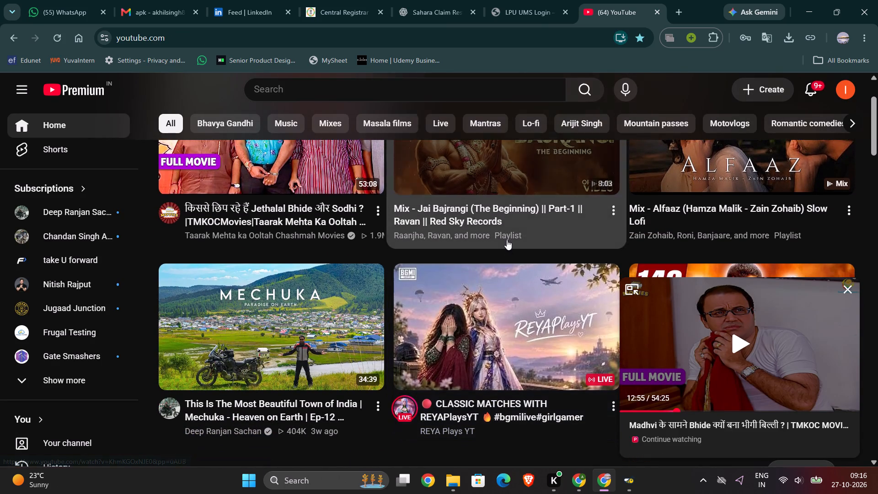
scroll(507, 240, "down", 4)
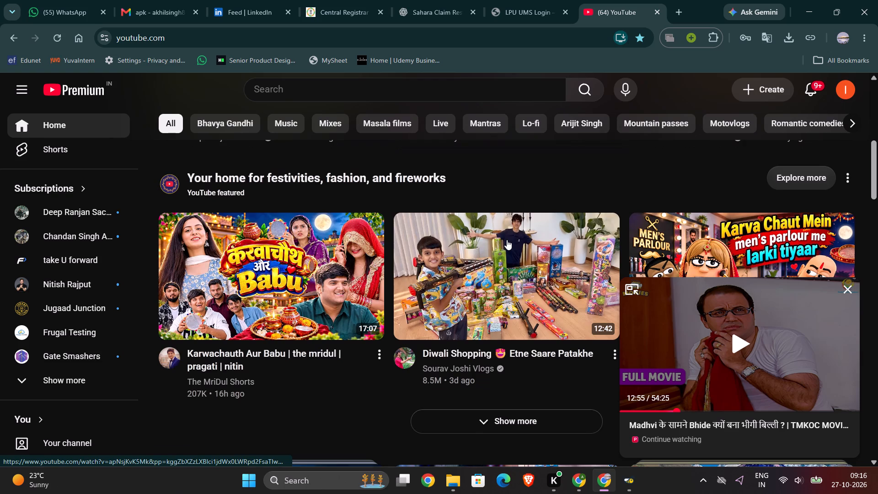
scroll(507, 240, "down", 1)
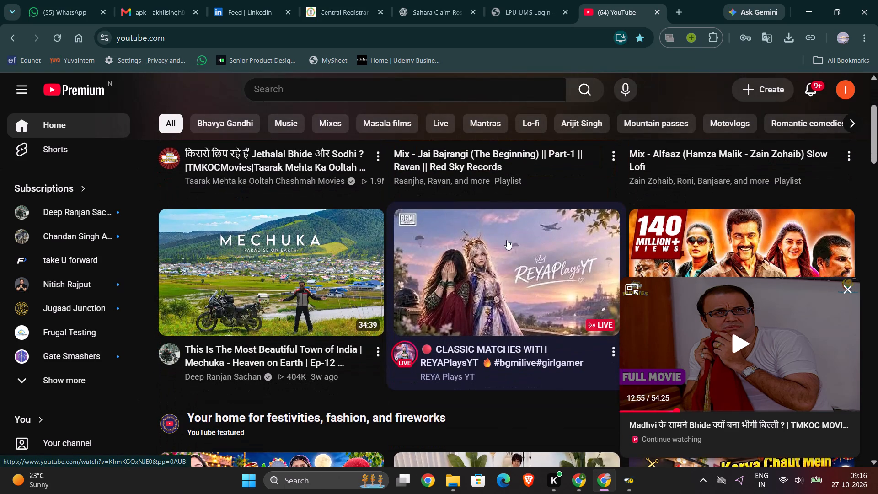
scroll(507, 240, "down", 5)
Open To do item AP1-I2611 about the iOS calendar's Add class button, set its status to Done, and save it.
scroll(507, 240, "left", 1)
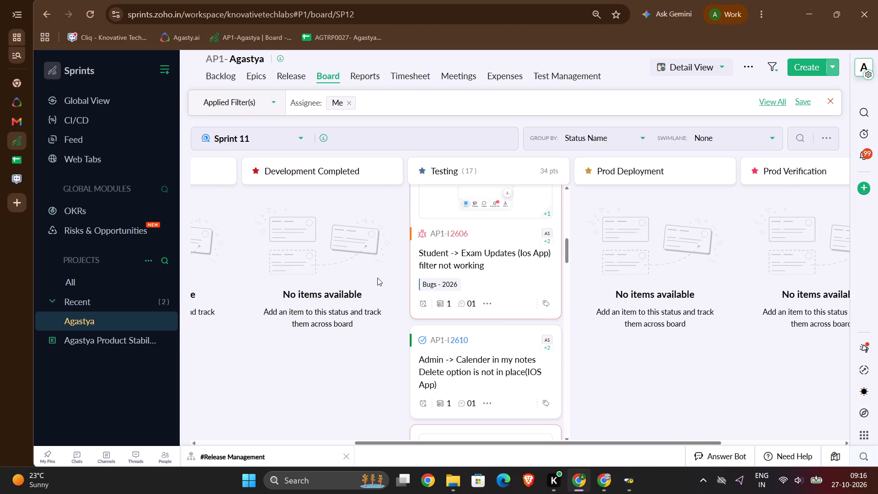
scroll(377, 278, "right", 5)
scroll(377, 278, "down", 2)
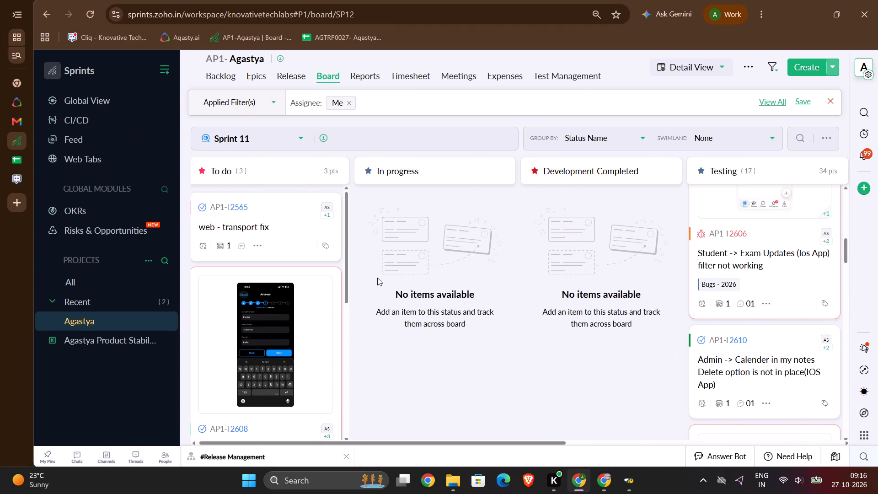
scroll(297, 286, "down", 2)
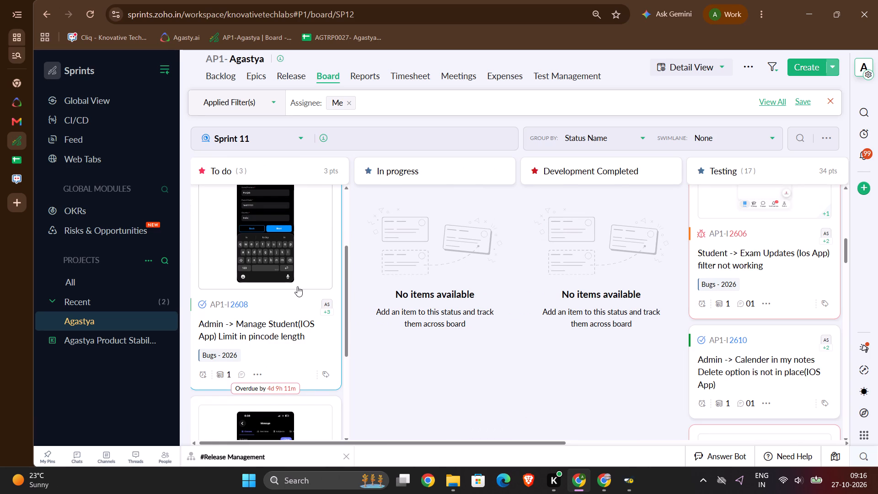
scroll(205, 304, "down", 2)
left_click(226, 392)
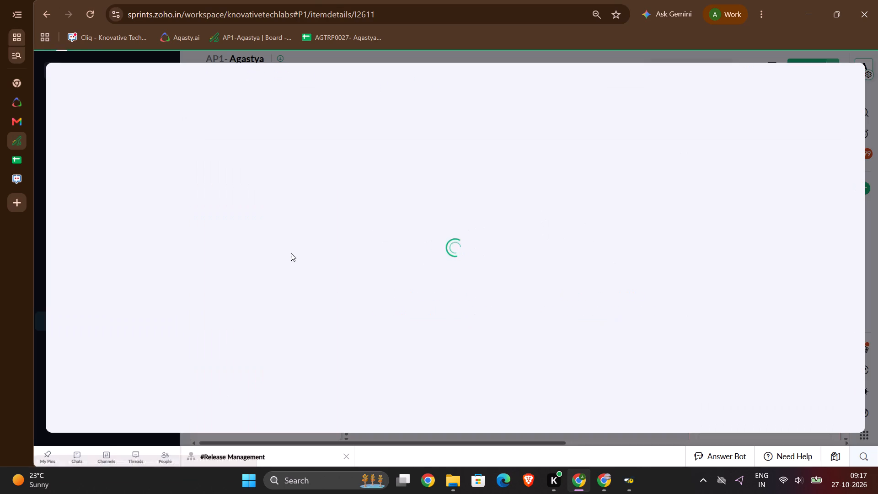
left_click(265, 338)
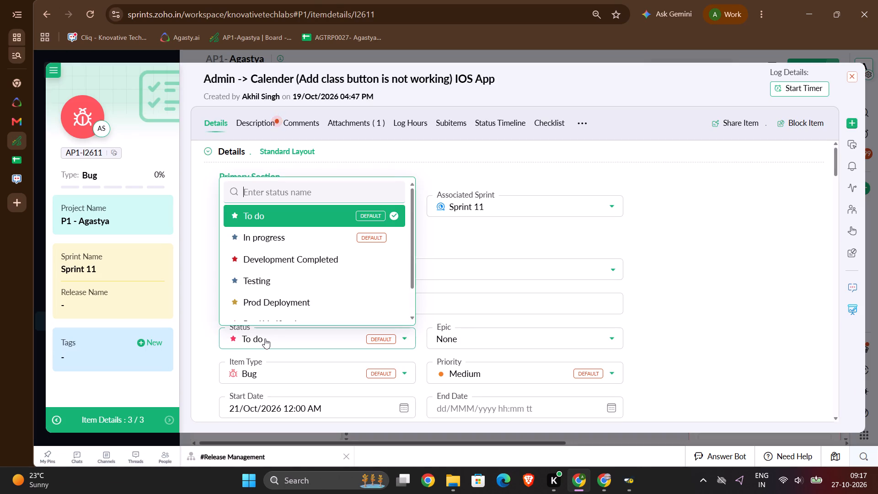
scroll(283, 295, "down", 5)
left_click(251, 310)
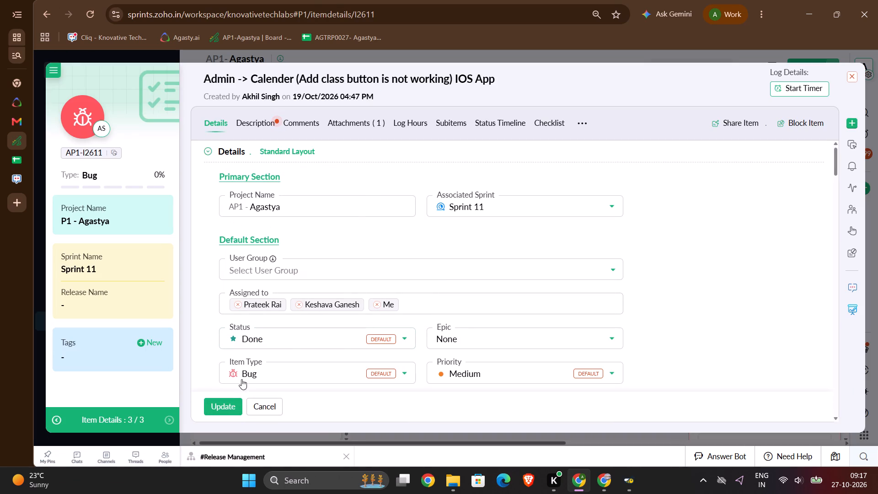
left_click(231, 404)
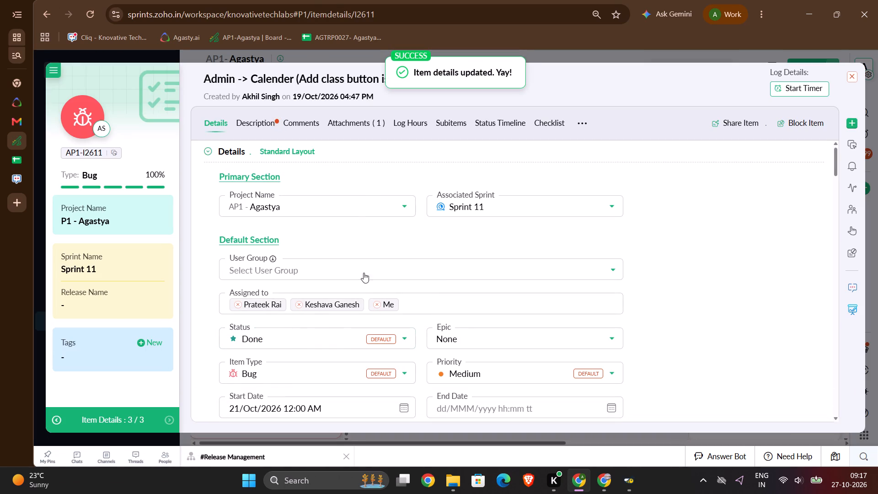
left_click(852, 76)
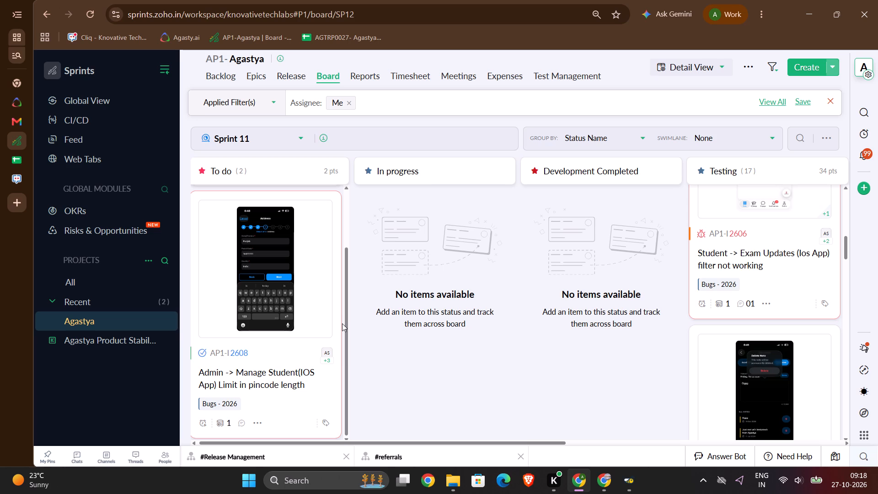
Open To do item AP1-I2608 about the Manage Student pincode length limit and set its status to Done.
left_click(227, 381)
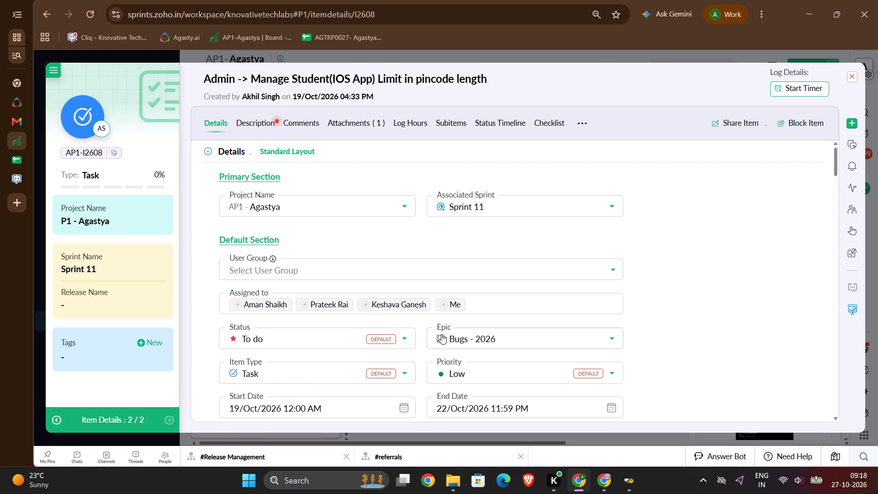
scroll(441, 334, "down", 2)
left_click(282, 191)
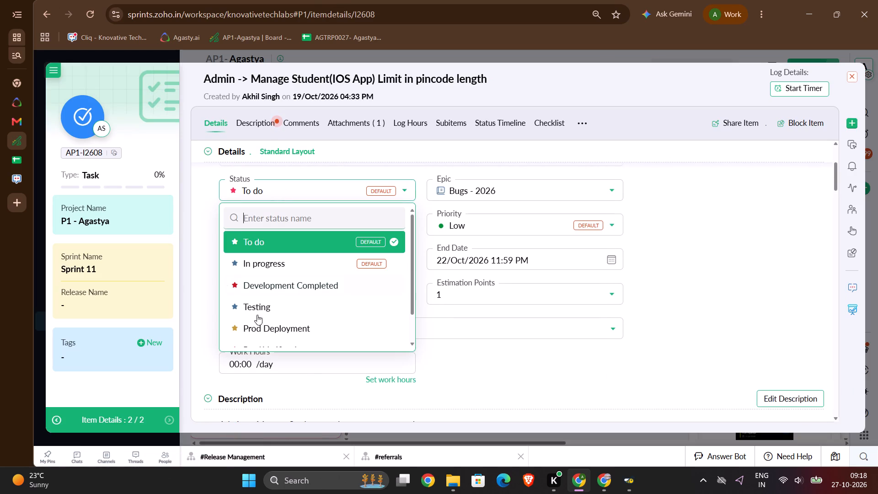
scroll(257, 341, "down", 3)
left_click(262, 337)
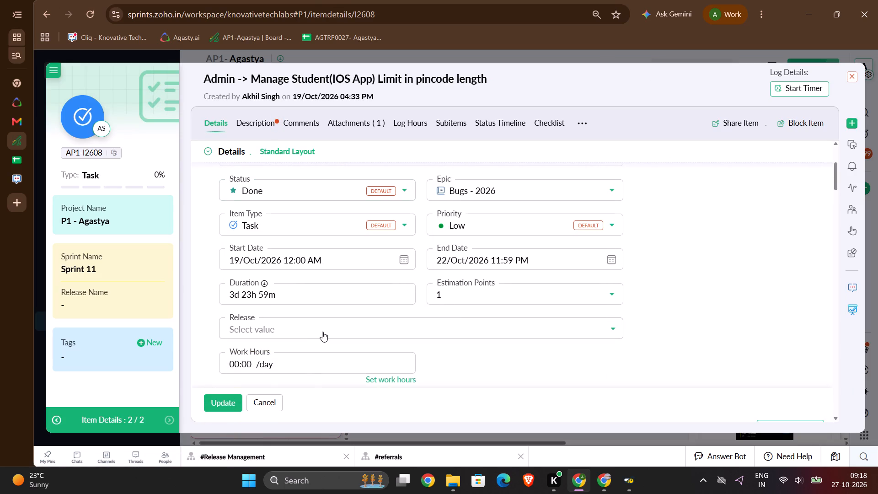
Save the Done status on item AP1-I2608 and close its details.
left_click(211, 408)
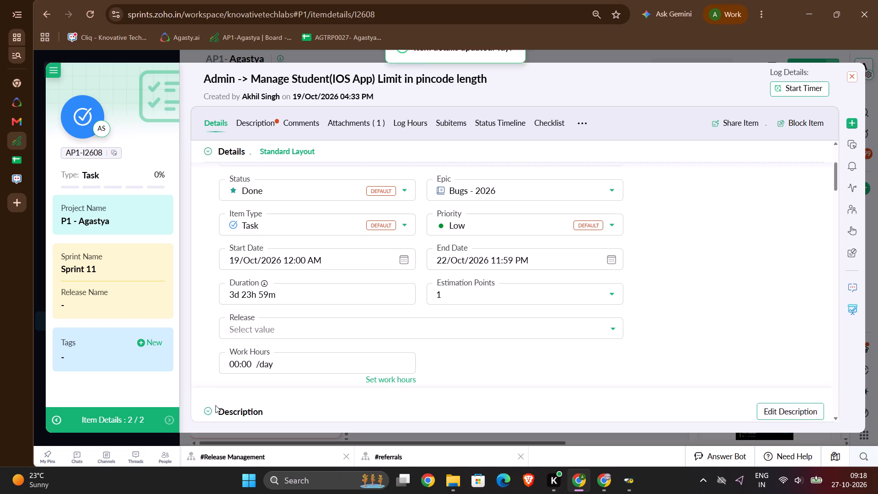
left_click(850, 75)
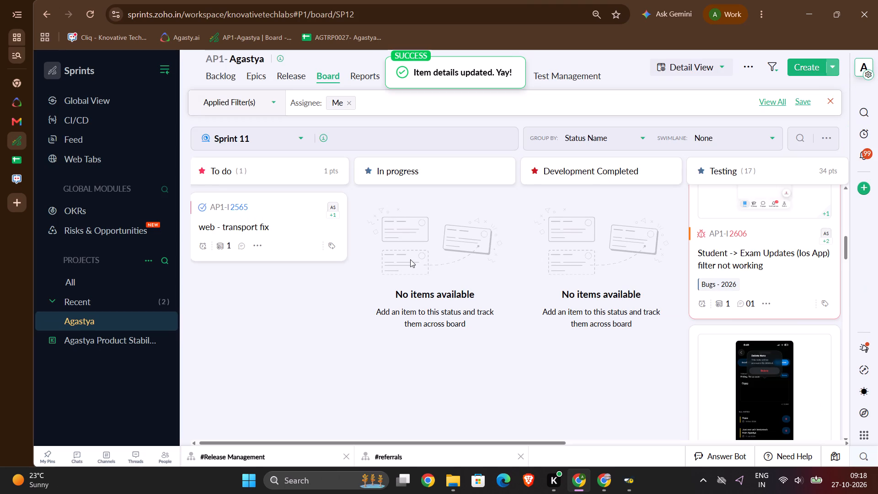
Examine the screenshot on Testing card AP1-I2610 about the misplaced Delete option in the iOS calendar's my notes.
scroll(410, 259, "up", 1)
scroll(752, 295, "left", 2)
scroll(687, 336, "down", 1)
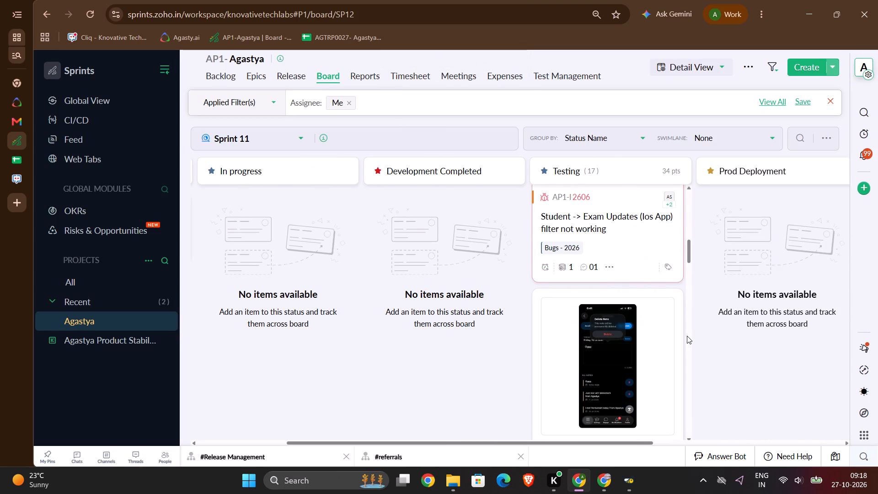
scroll(687, 336, "down", 4)
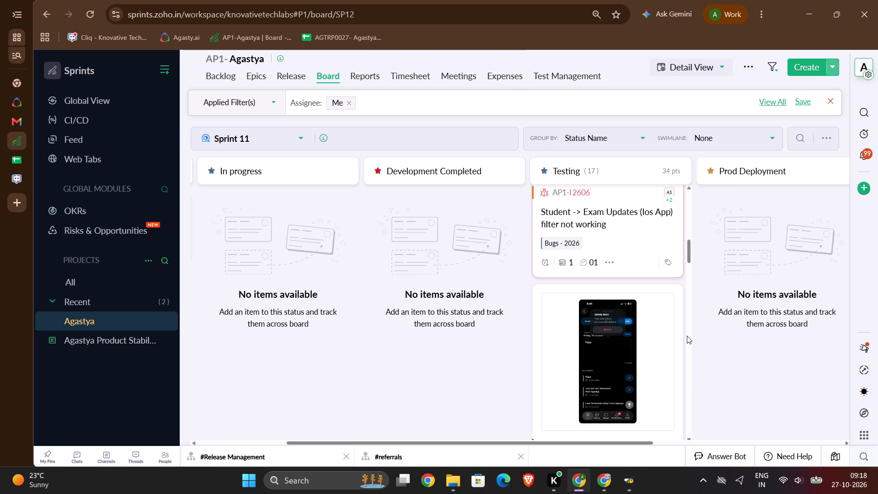
scroll(687, 336, "down", 1)
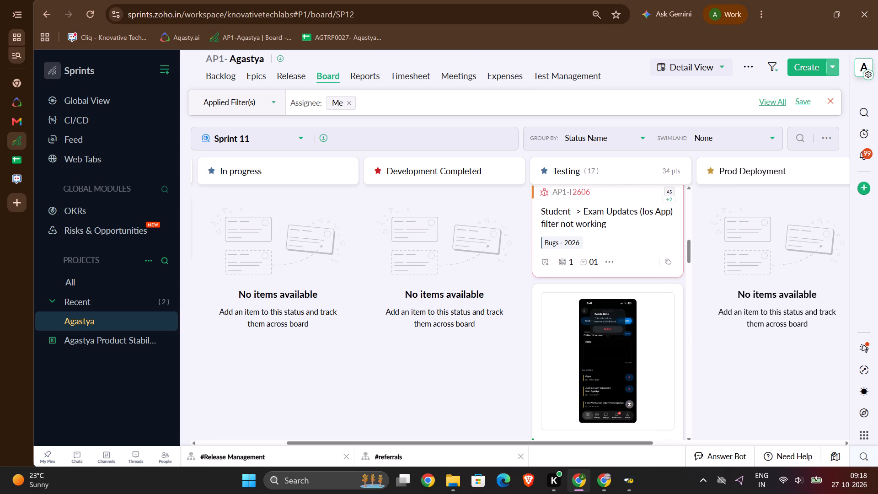
scroll(586, 354, "down", 1)
left_click(592, 300)
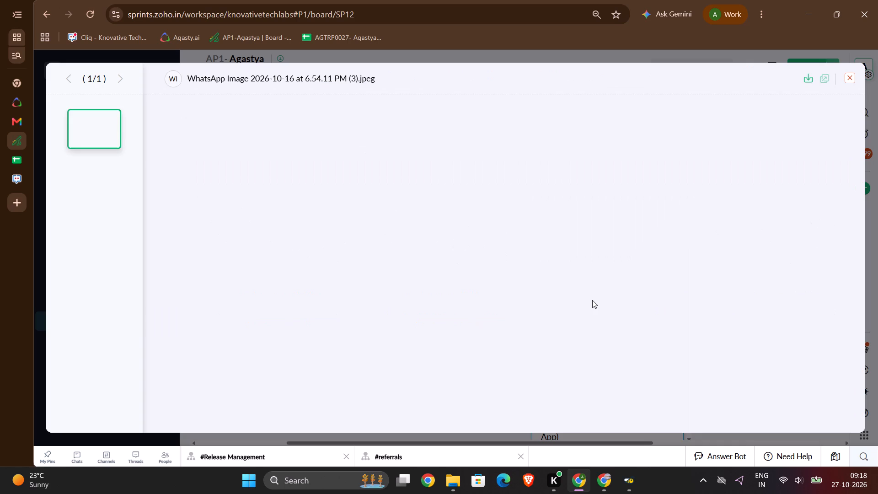
left_click(841, 81)
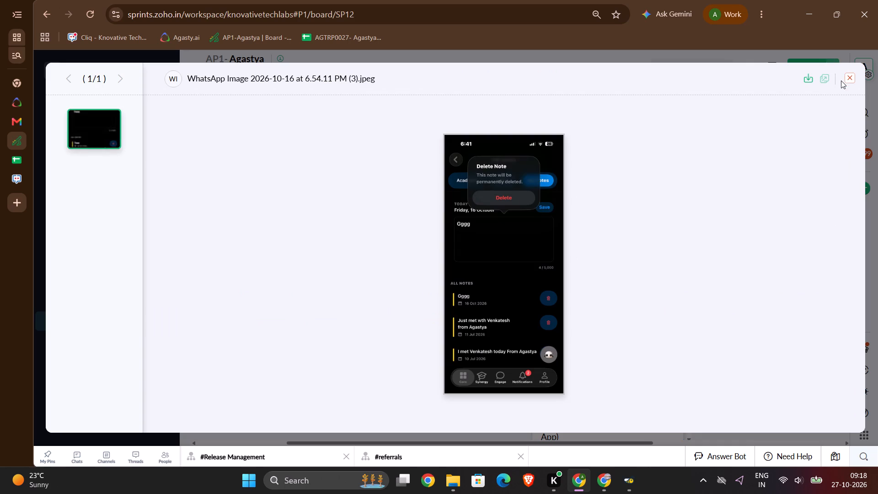
left_click(846, 76)
Open Testing item AP1-I2610 and review its description, the screenshot posted in its comment, and its attachments.
scroll(670, 204, "down", 1)
left_click(601, 284)
left_click(584, 308)
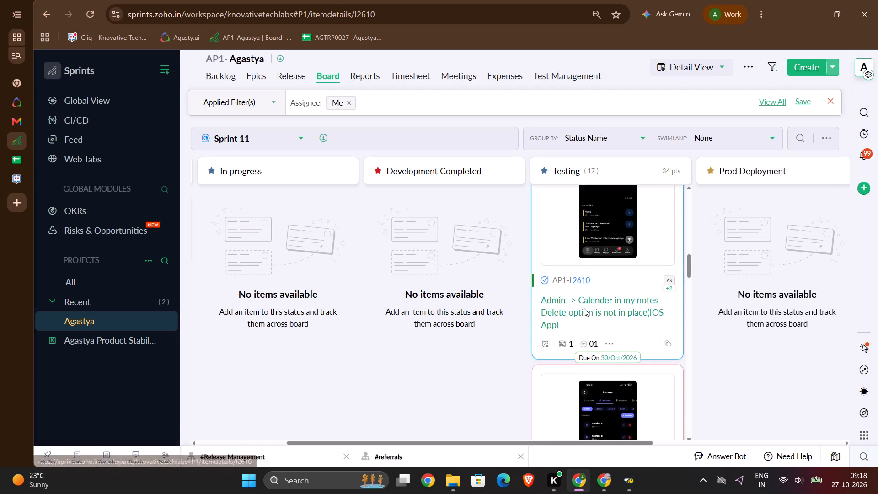
left_click(257, 127)
left_click(330, 124)
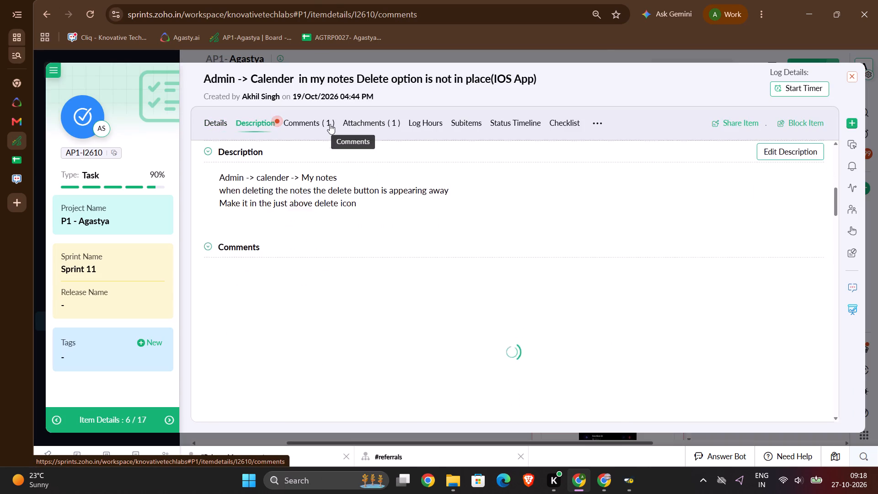
scroll(419, 225, "up", 1)
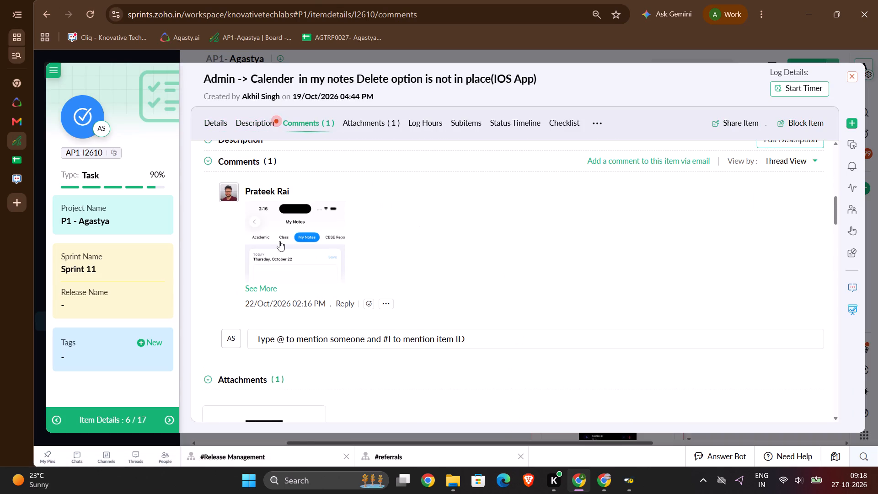
left_click(279, 241)
left_click(609, 219)
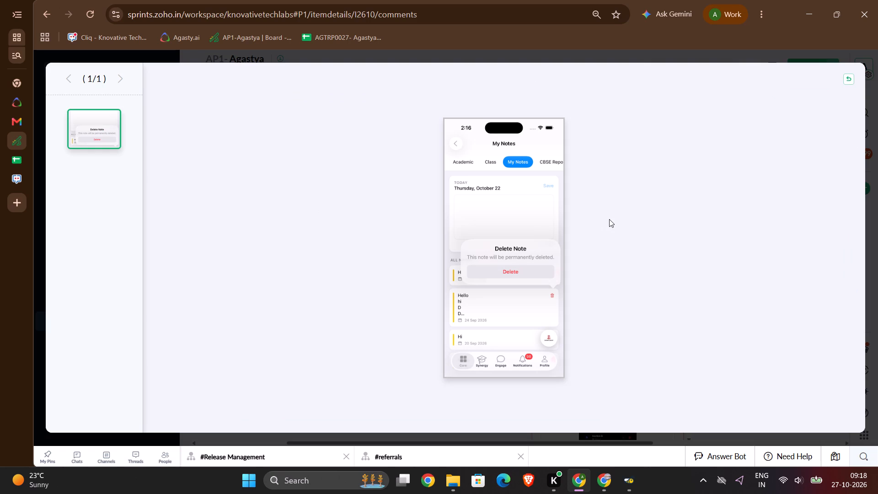
left_click(849, 82)
scroll(396, 166, "down", 2)
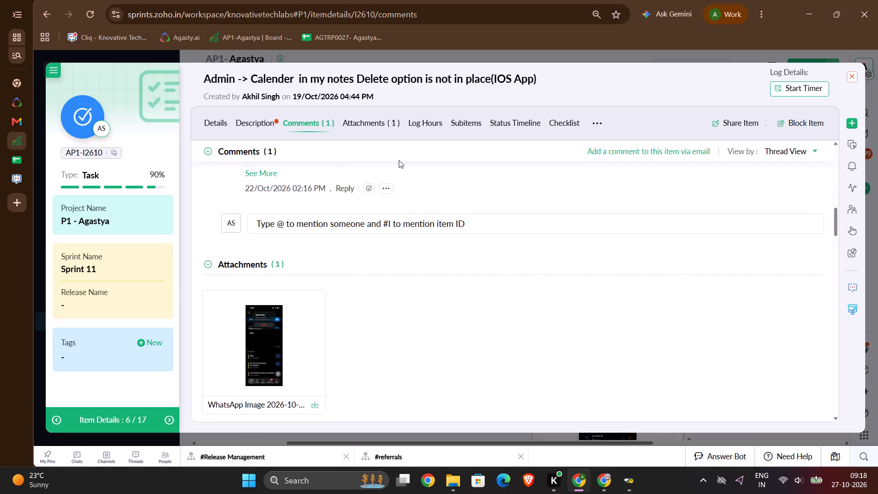
Set the status of item AP1-I2610 about the misplaced Delete option to Done, save it, and return to the board.
left_click(208, 123)
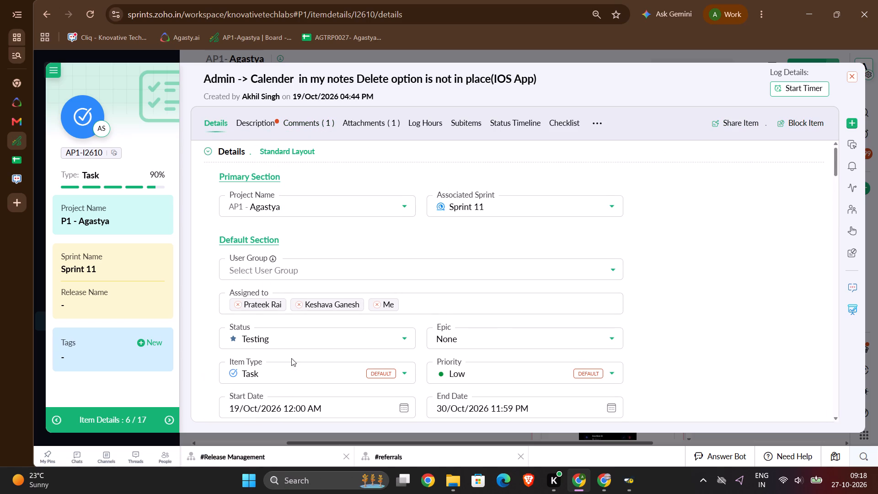
left_click(296, 346)
left_click(289, 337)
scroll(289, 337, "down", 1)
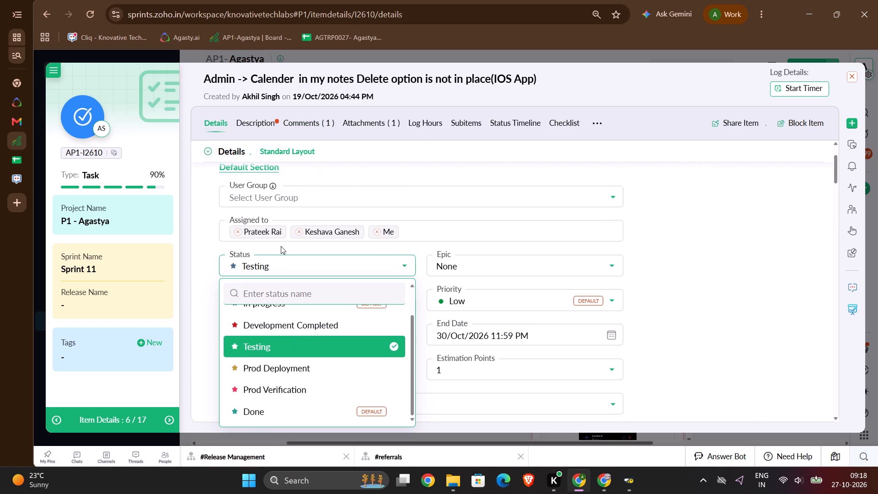
left_click(264, 414)
left_click(212, 410)
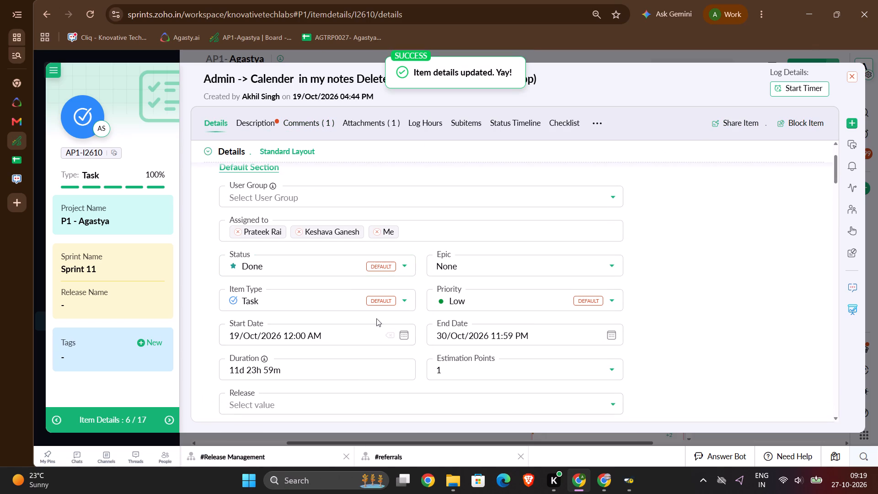
left_click(852, 75)
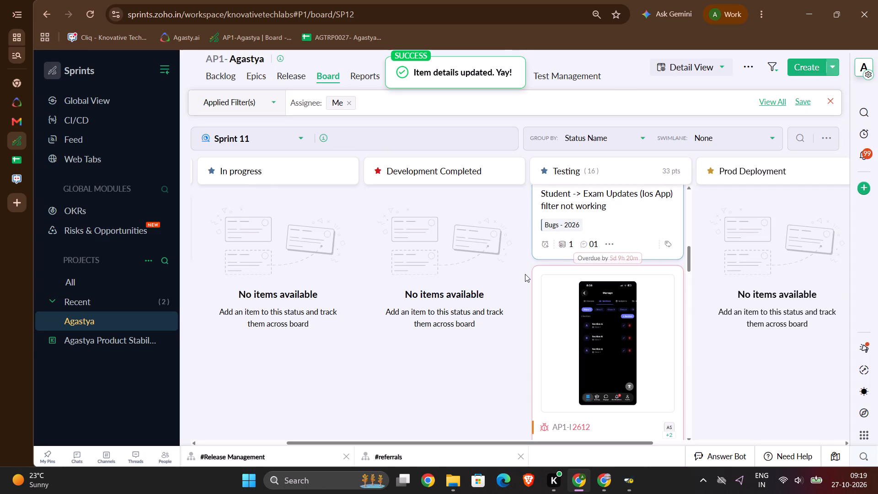
Open Testing item AP1-I2612 about the duplicate section in the iOS calendar's Class and examine its attached screenshot.
scroll(525, 274, "down", 1)
scroll(549, 345, "down", 2)
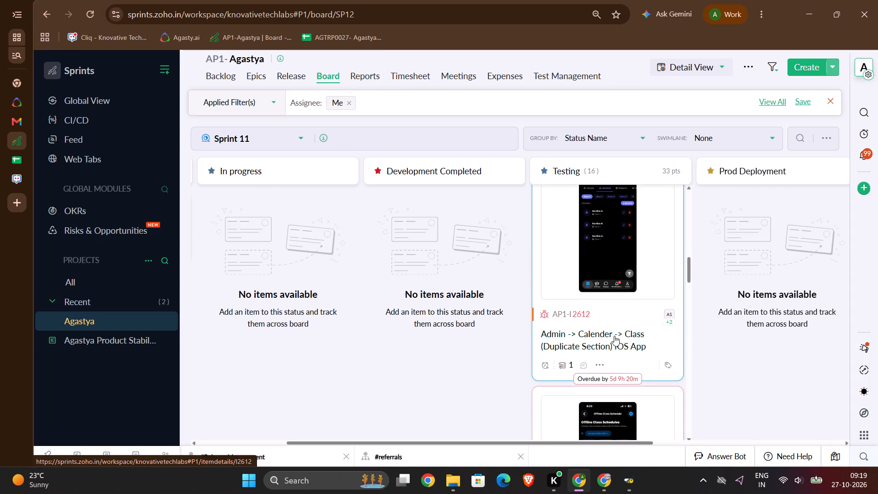
left_click(609, 336)
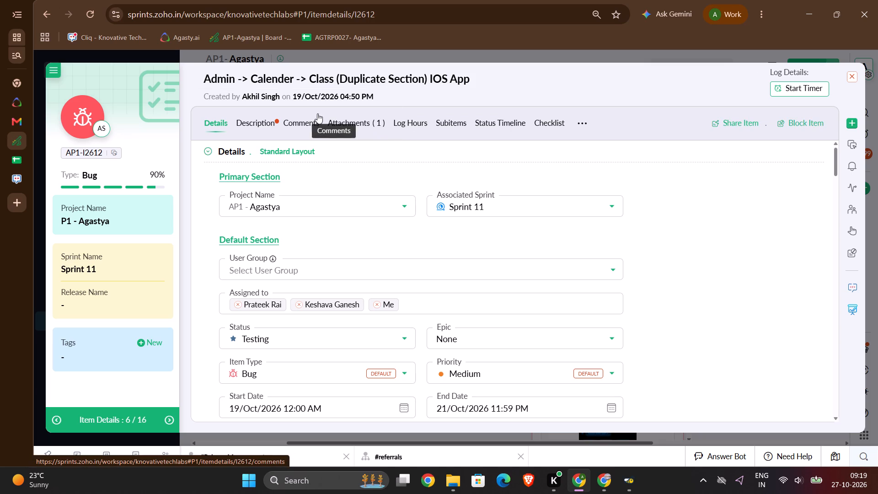
left_click(348, 113)
scroll(278, 231, "up", 1)
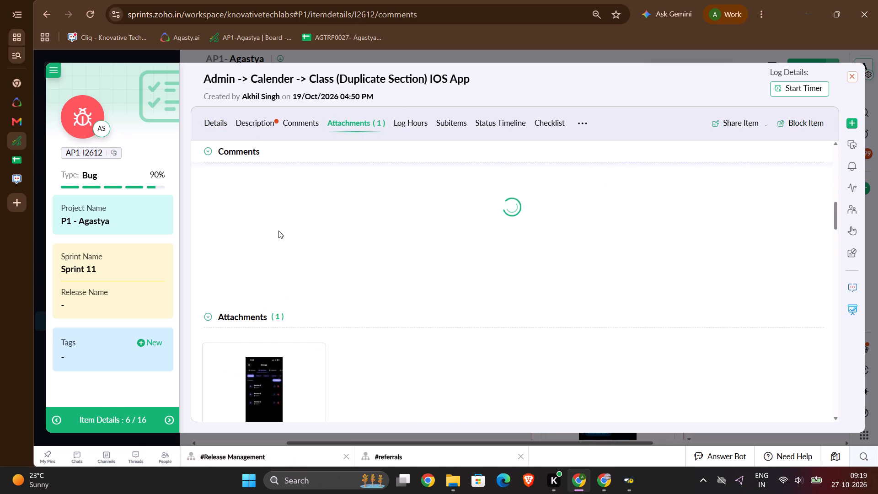
scroll(278, 231, "up", 1)
scroll(278, 231, "down", 8)
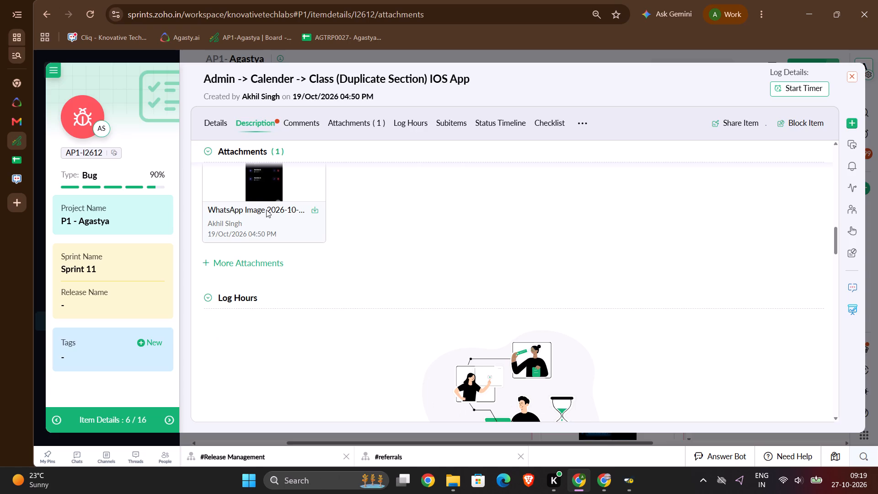
left_click(257, 189)
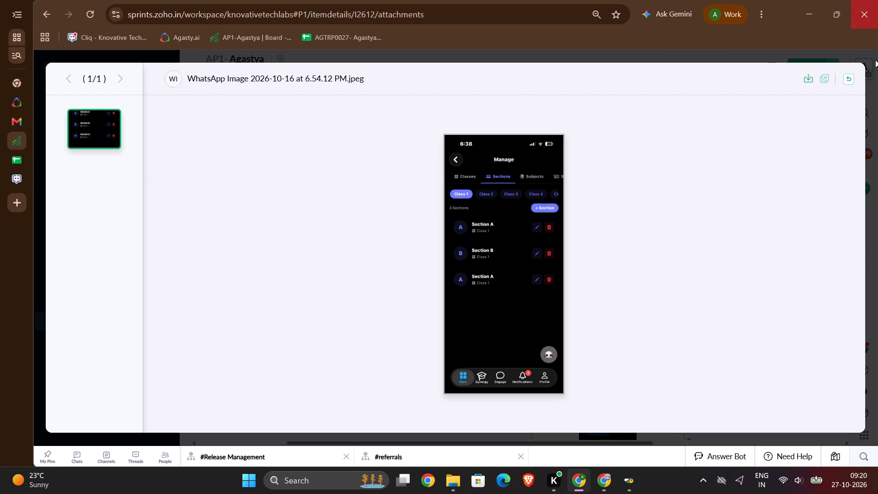
left_click(849, 80)
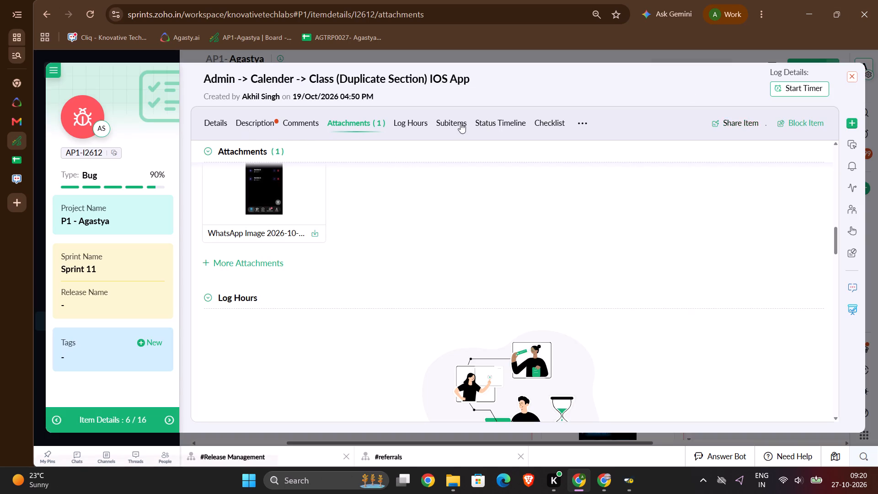
Set the status of item AP1-I2612 about the duplicate section to Done, save it, and return to the board.
left_click(206, 125)
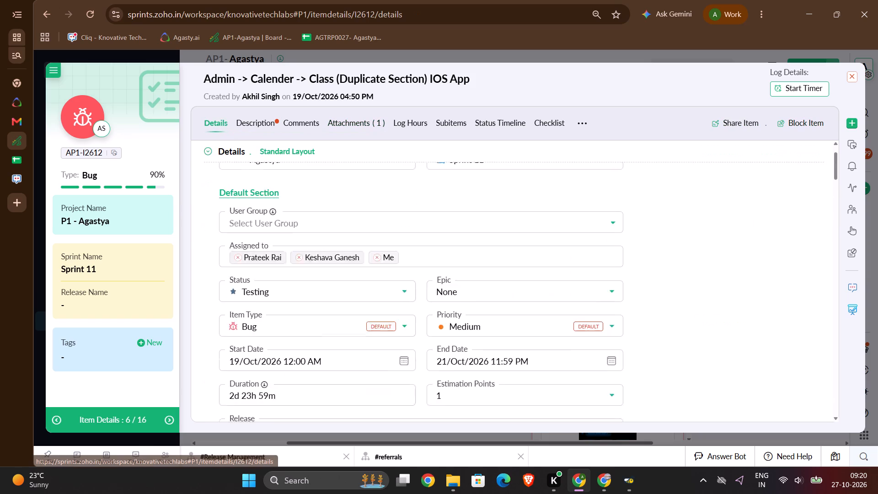
scroll(328, 268, "down", 1)
left_click(259, 341)
left_click(322, 328)
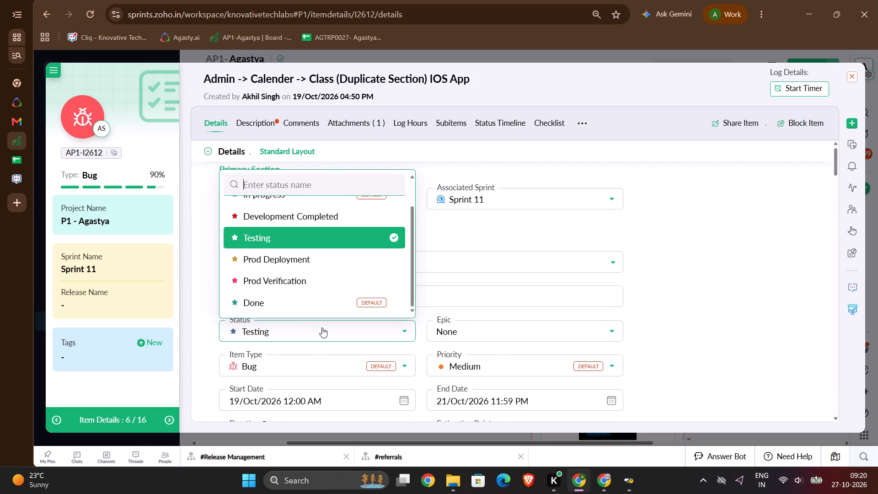
left_click(272, 293)
left_click(211, 404)
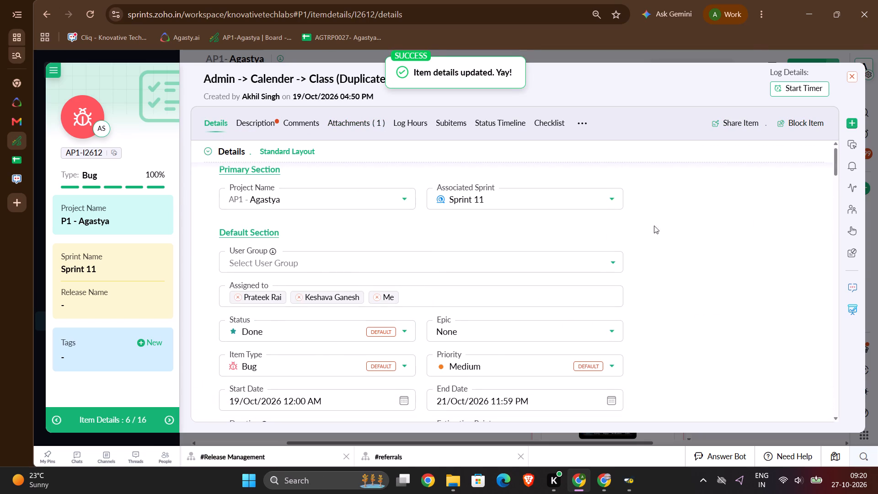
left_click(851, 74)
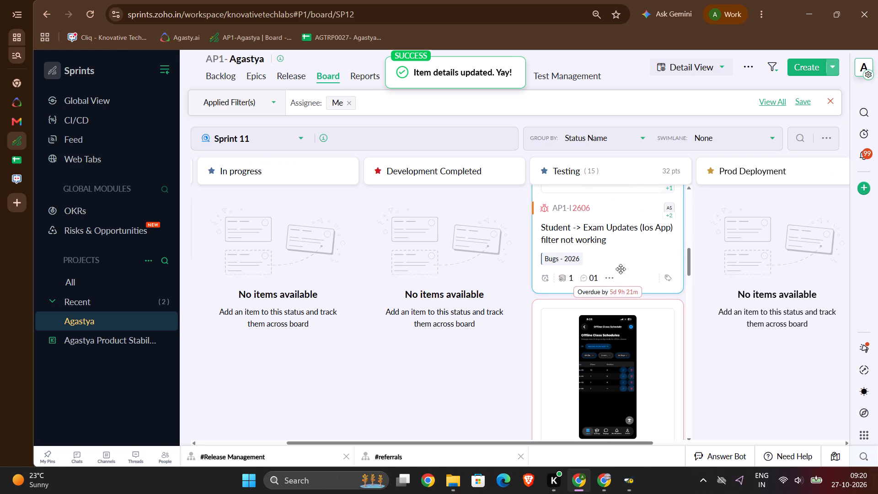
Open Testing item AP1-I2613 about deleting a timetable period in the iOS app and view its description.
scroll(621, 269, "down", 1)
left_click(575, 399)
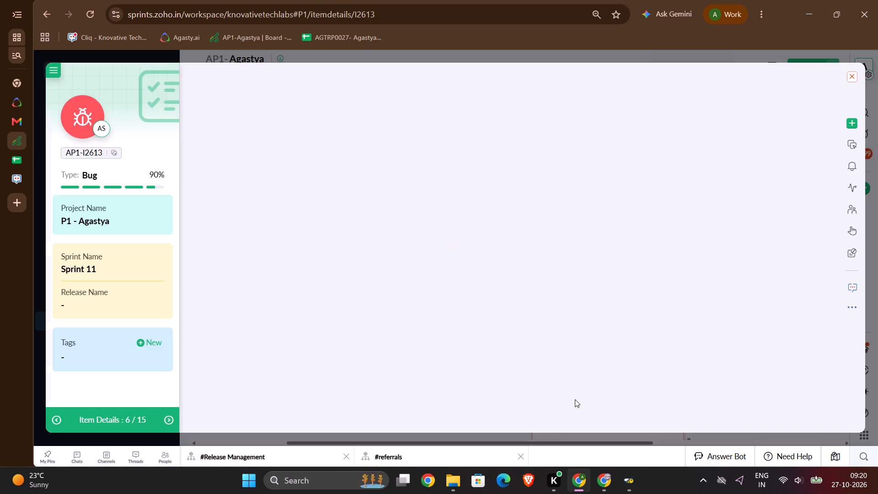
left_click(266, 126)
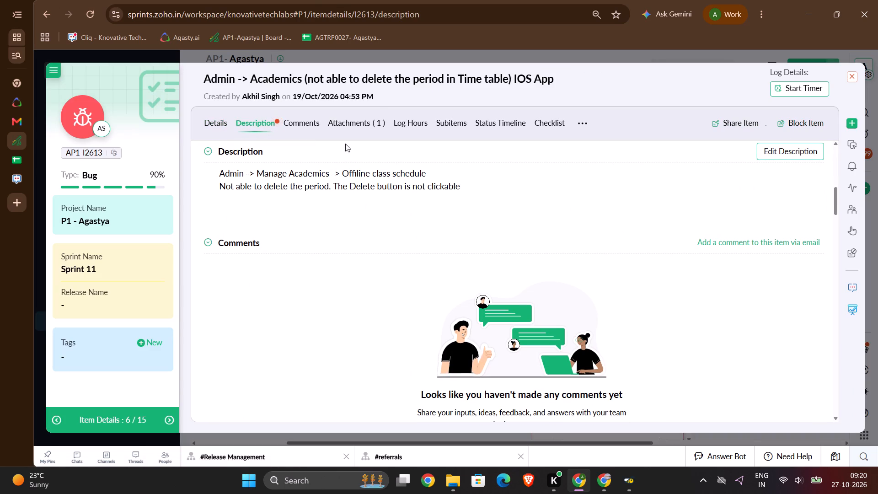
Examine the attached screenshot of the Offline Class Schedule screen in item AP1-I2613, then reopen it for another look.
scroll(348, 191, "up", 1)
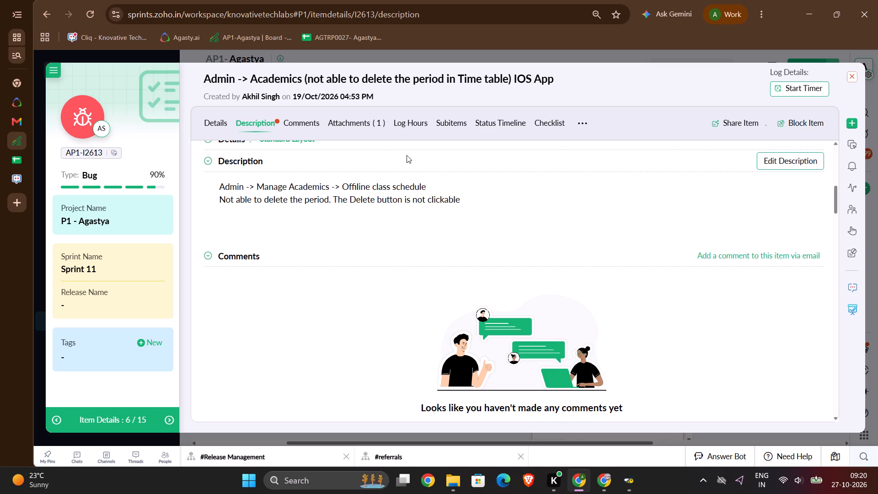
left_click(355, 121)
left_click(264, 226)
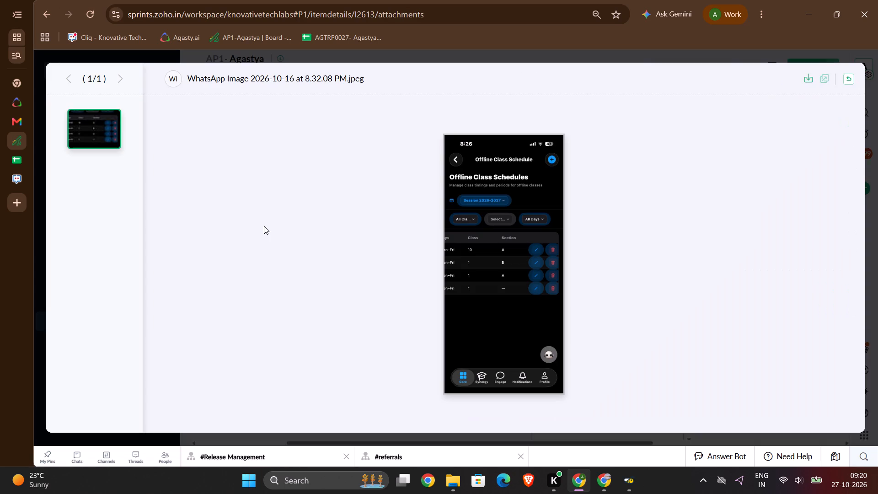
left_click(846, 75)
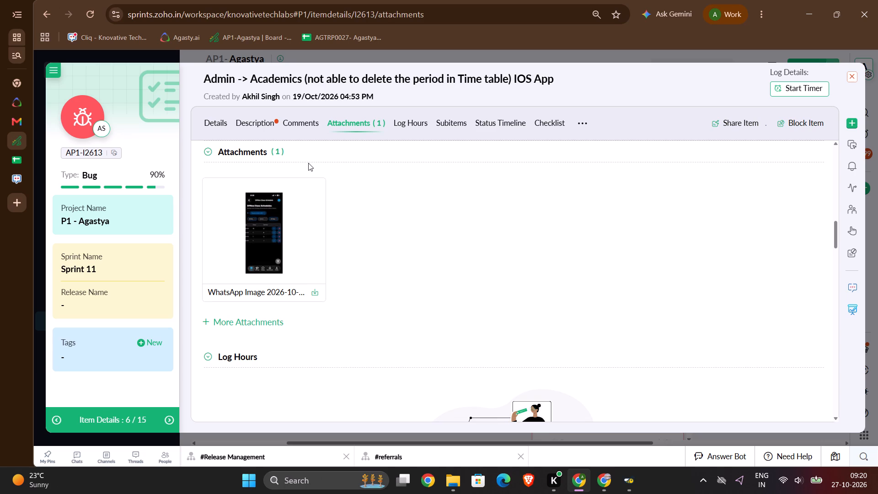
left_click(281, 210)
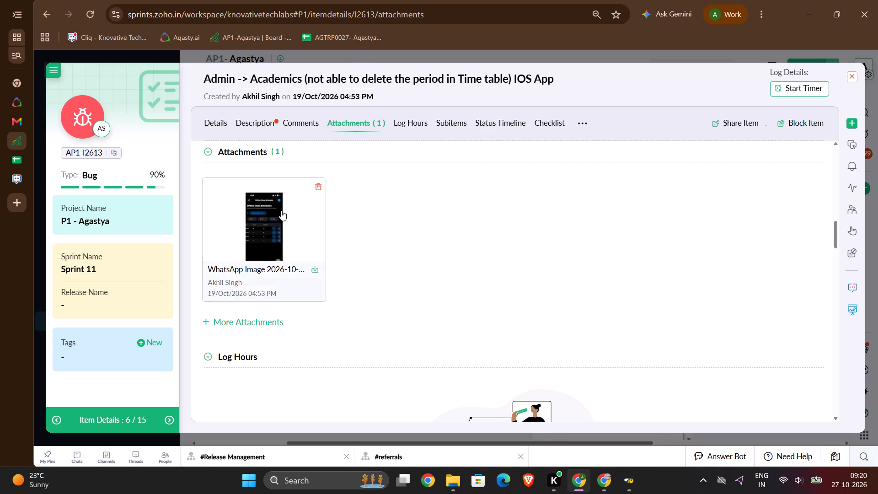
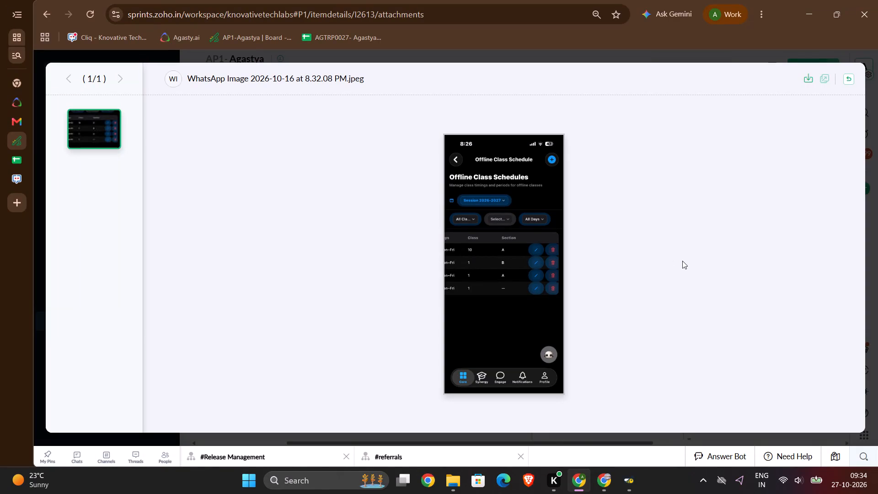
Close the attachment of item AP1-I2613, set the item's status to Done, save it, and return to the board.
left_click(852, 78)
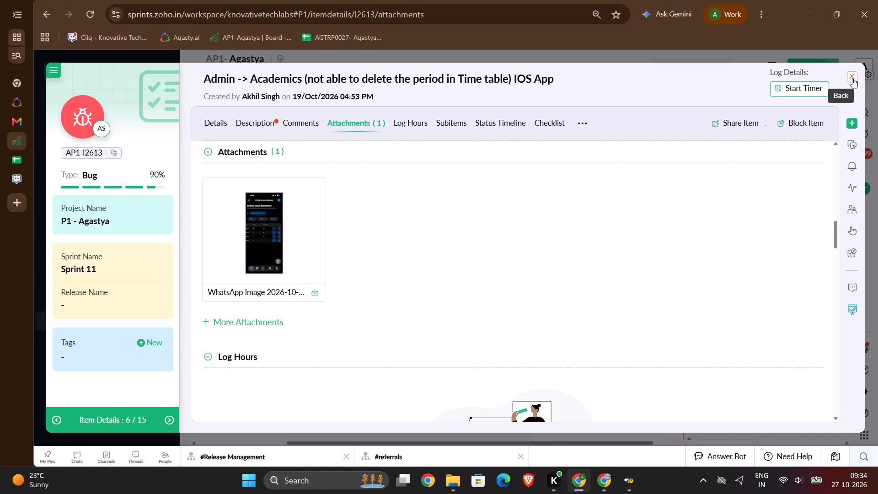
left_click(216, 121)
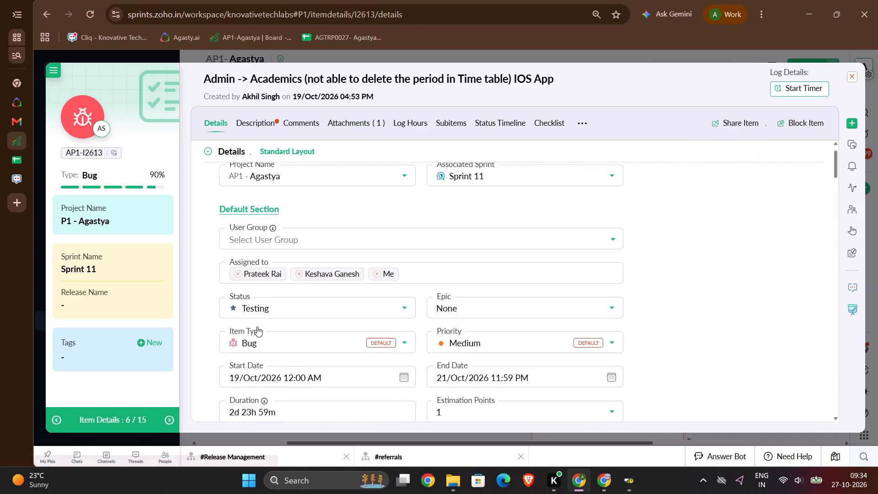
left_click(252, 337)
scroll(300, 341, "down", 1)
left_click(272, 268)
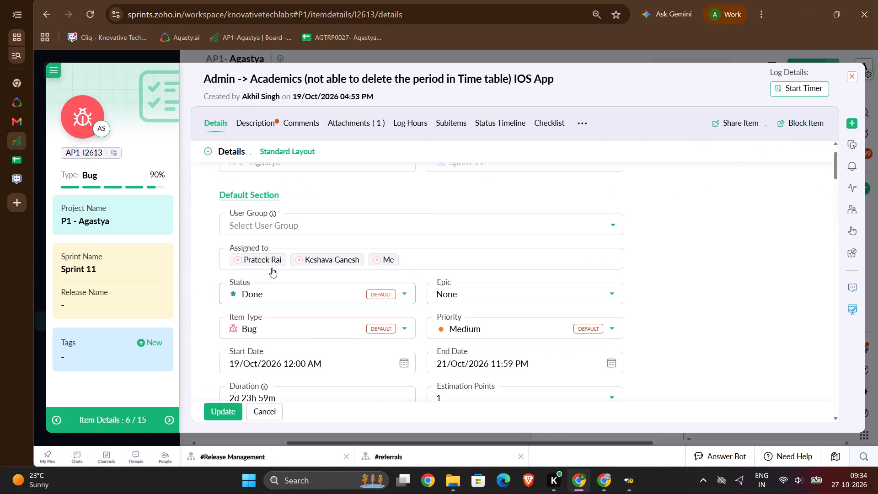
left_click(225, 404)
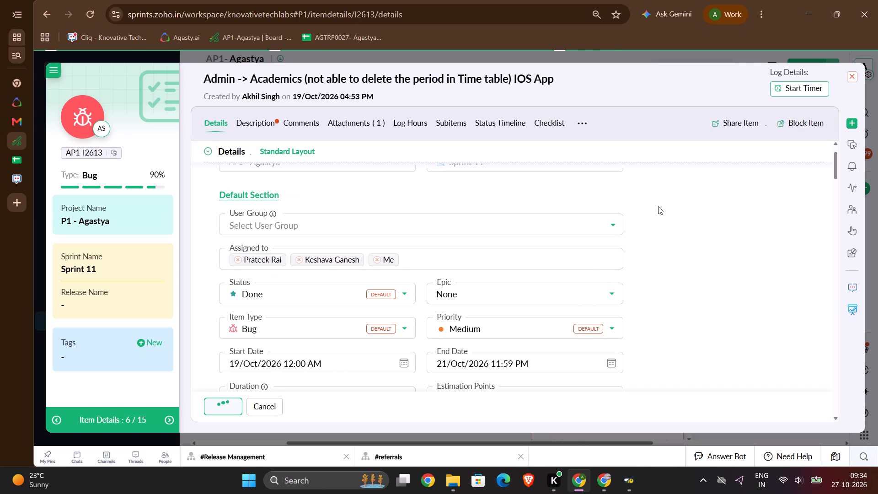
left_click(853, 72)
scroll(567, 269, "down", 2)
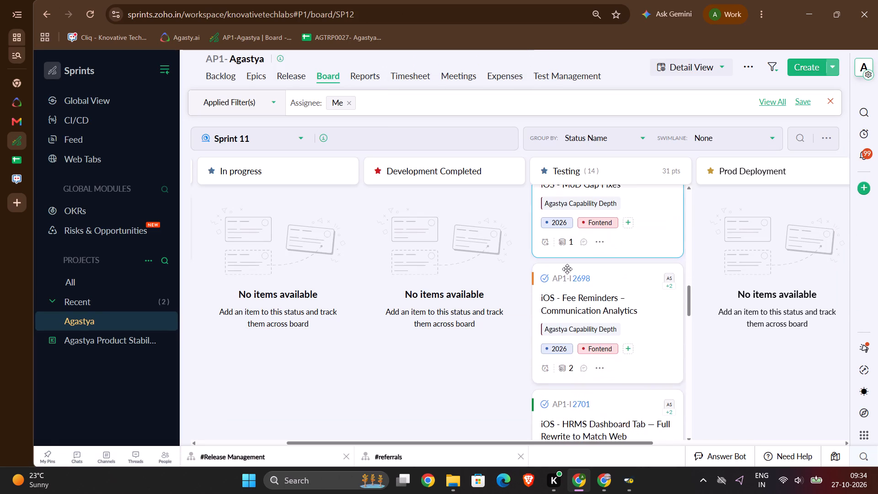